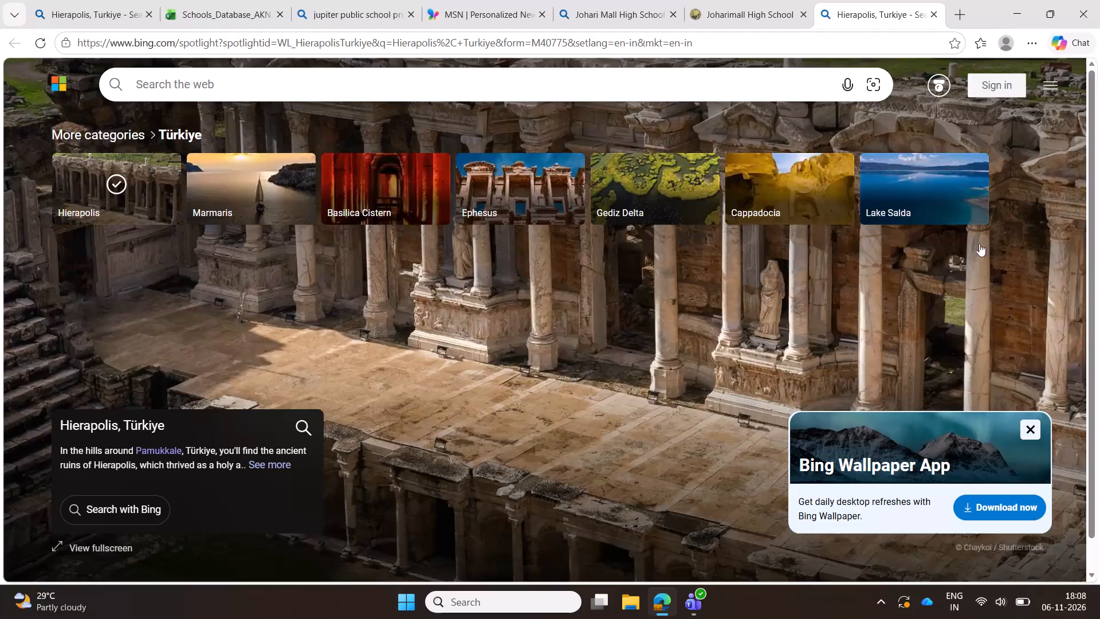
View the About Us page of the Joharimall High School website.
left_click(762, 21)
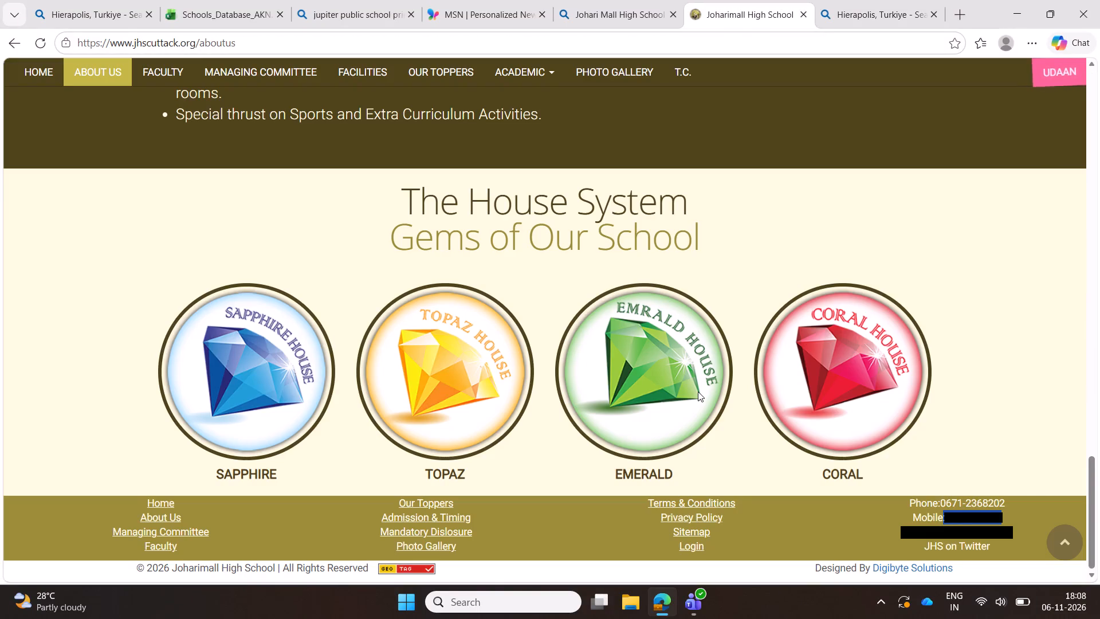
In the Schools_Database_AKN workbook, trace the demo remark in row 29 back to the school it belongs to.
left_click(230, 18)
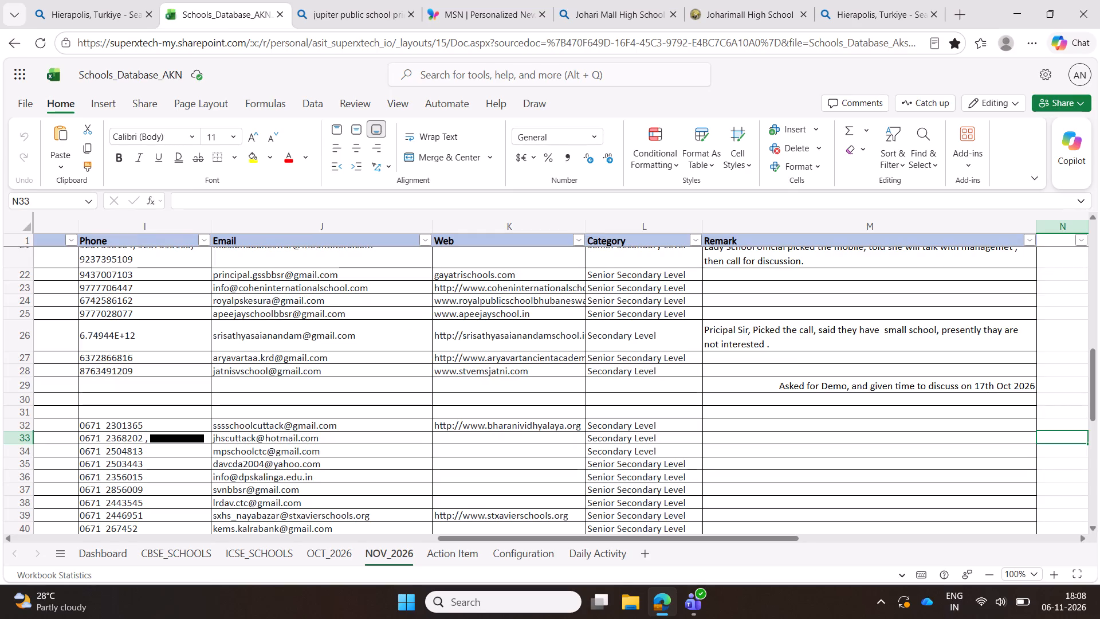
left_click(768, 392)
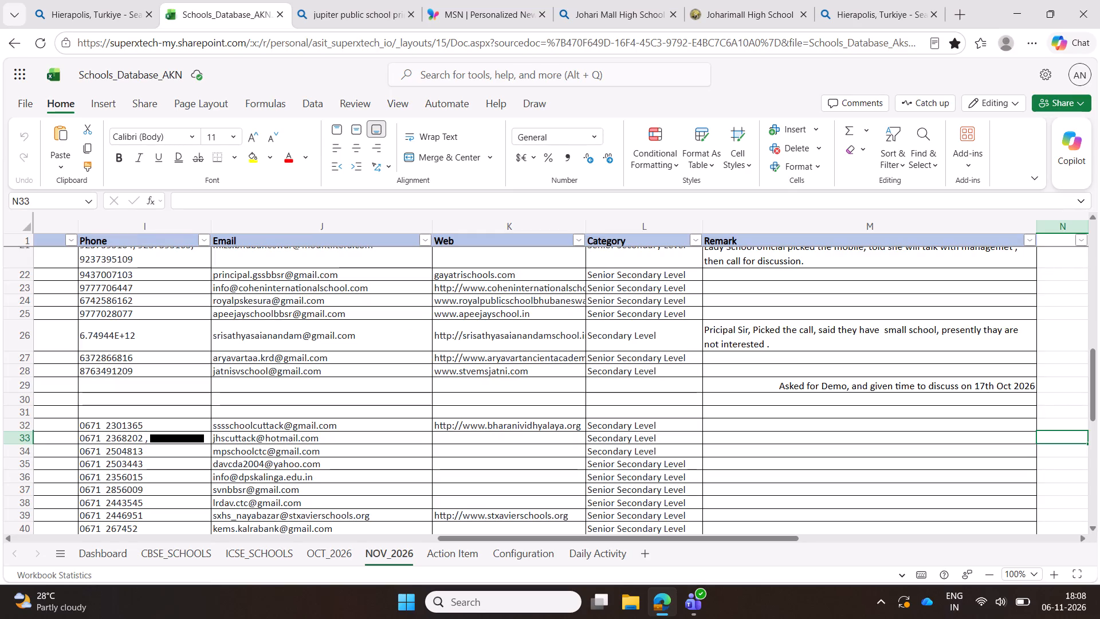
left_click(766, 387)
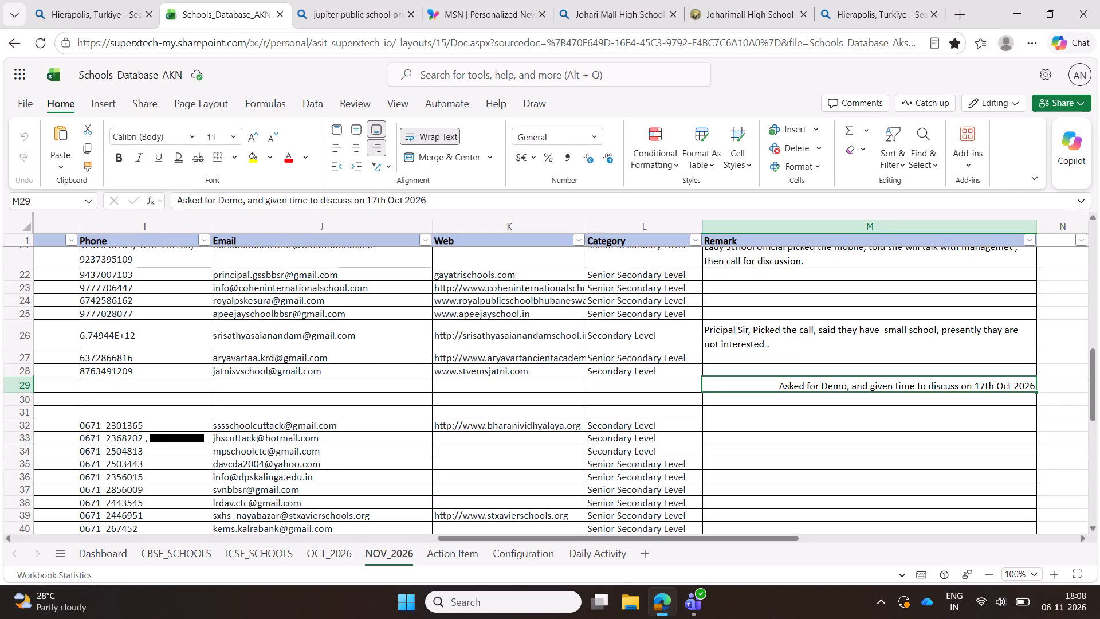
key("Left")
key("Left")
key("Left")
key("Left")
key("Left")
key("Left")
key("Left")
key("Left")
key("Left")
key("Left")
key("Left")
key("Left")
key("Left")
key("Left")
key("Left")
key("Left")
key("Left")
key("Left")
key("Left")
key("Left")
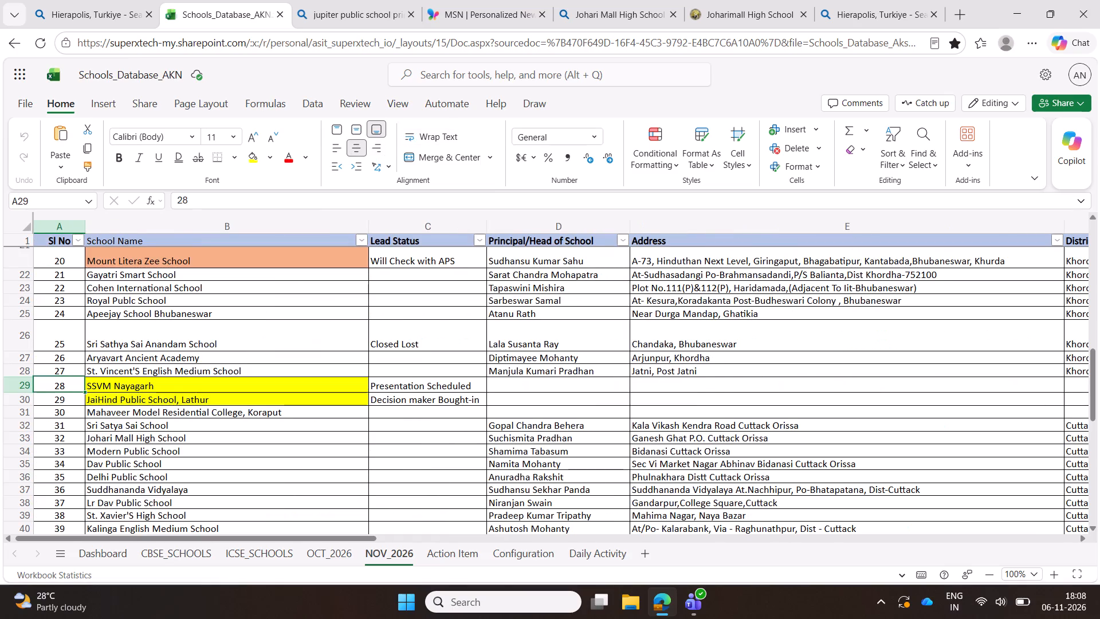
Enter "to be" as the Lead Status for Johari Mall High School in row 33.
left_click(301, 432)
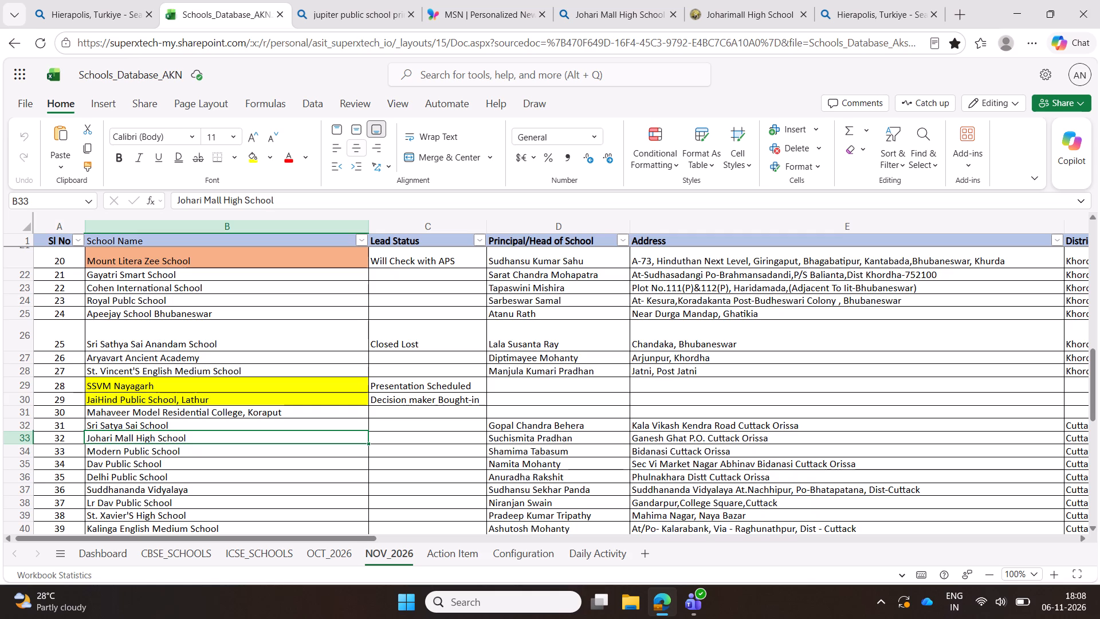
key("Right")
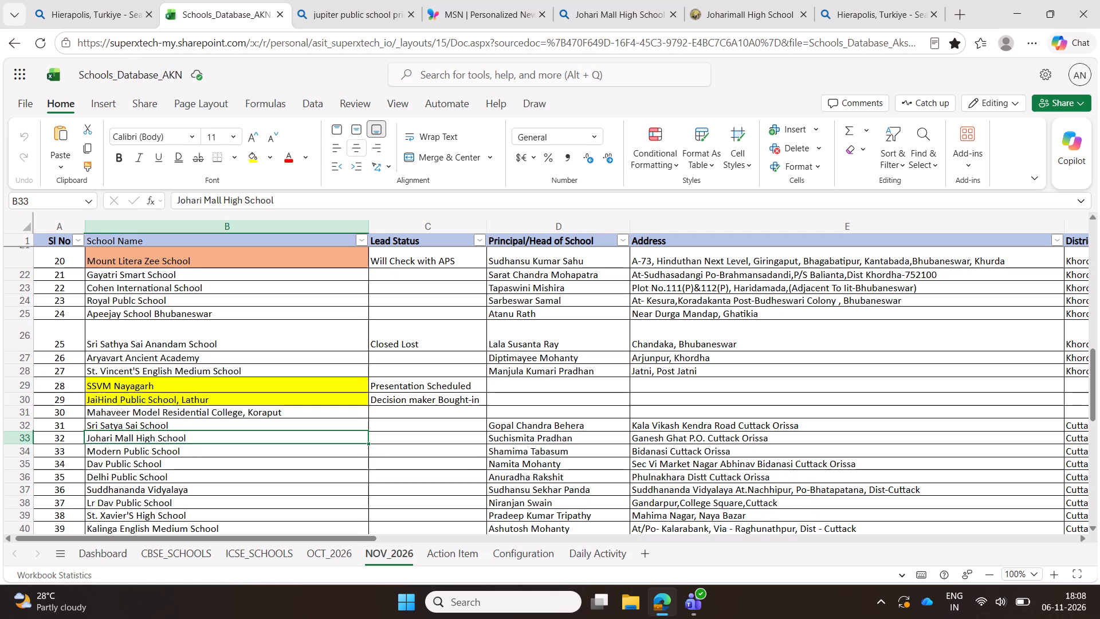
key("t")
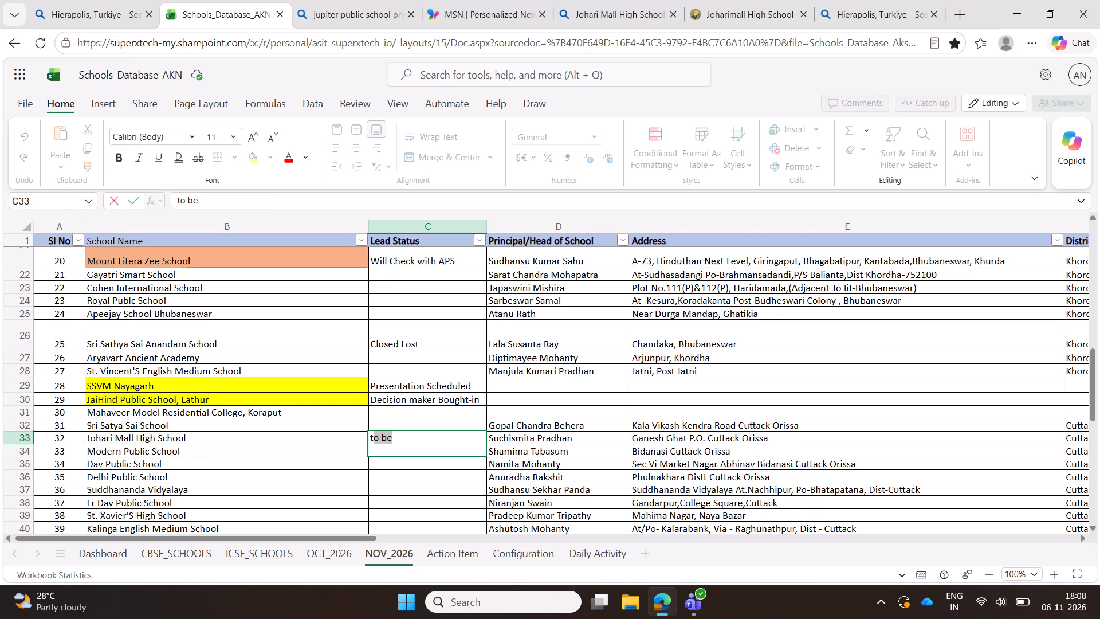
key("Down")
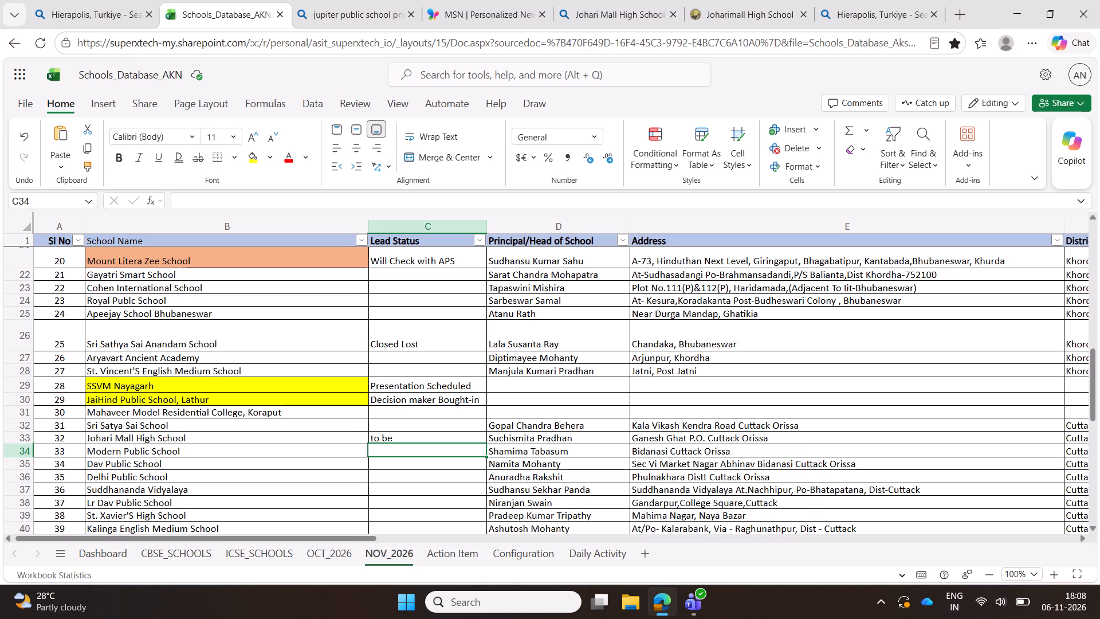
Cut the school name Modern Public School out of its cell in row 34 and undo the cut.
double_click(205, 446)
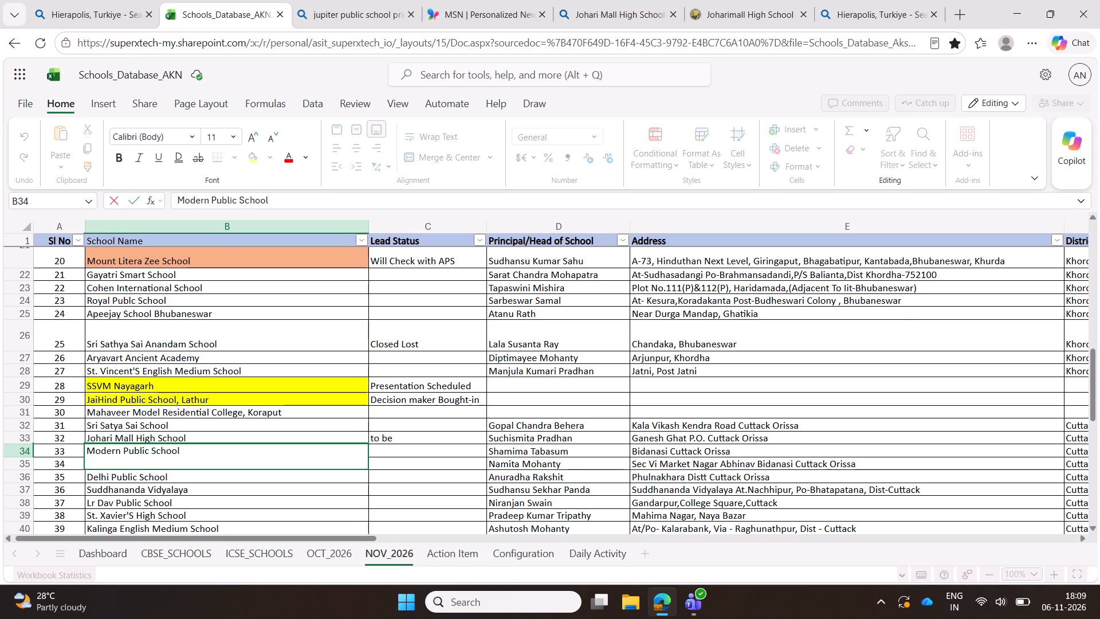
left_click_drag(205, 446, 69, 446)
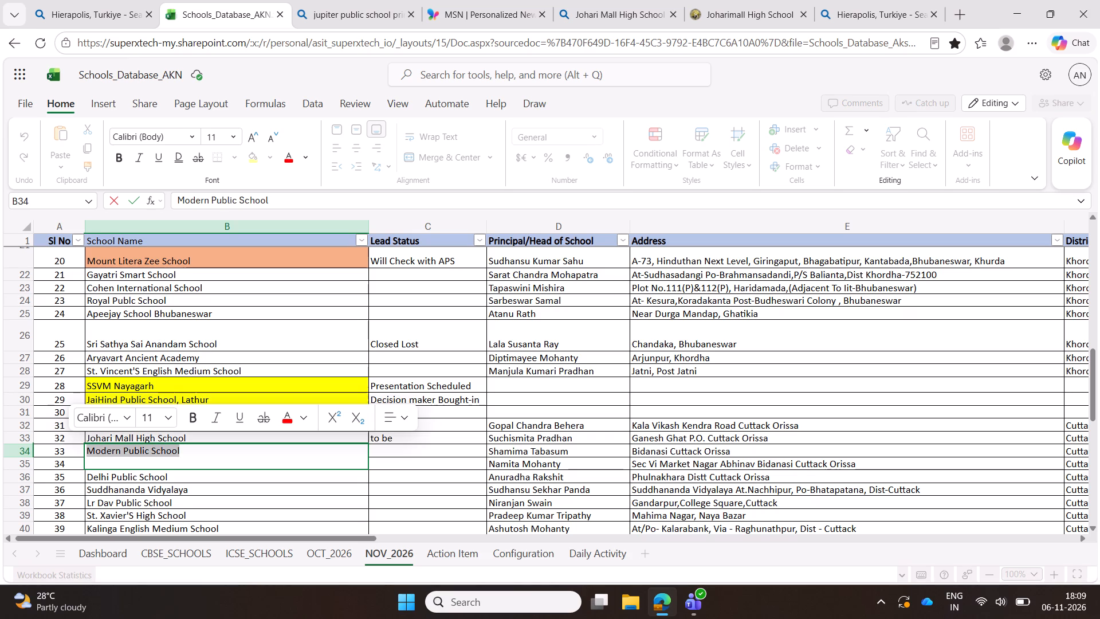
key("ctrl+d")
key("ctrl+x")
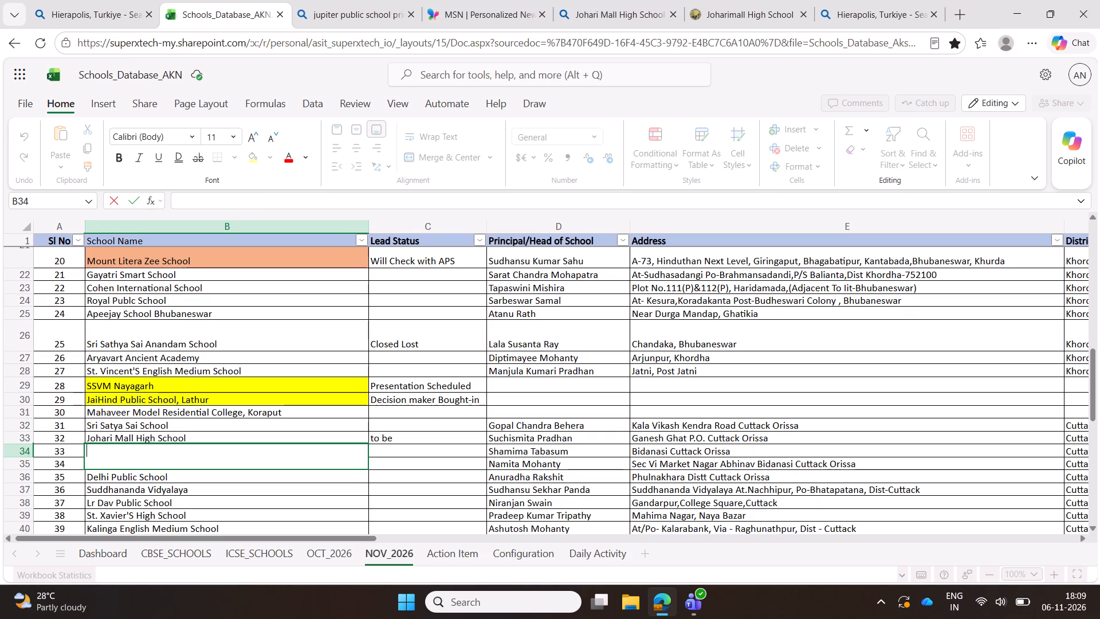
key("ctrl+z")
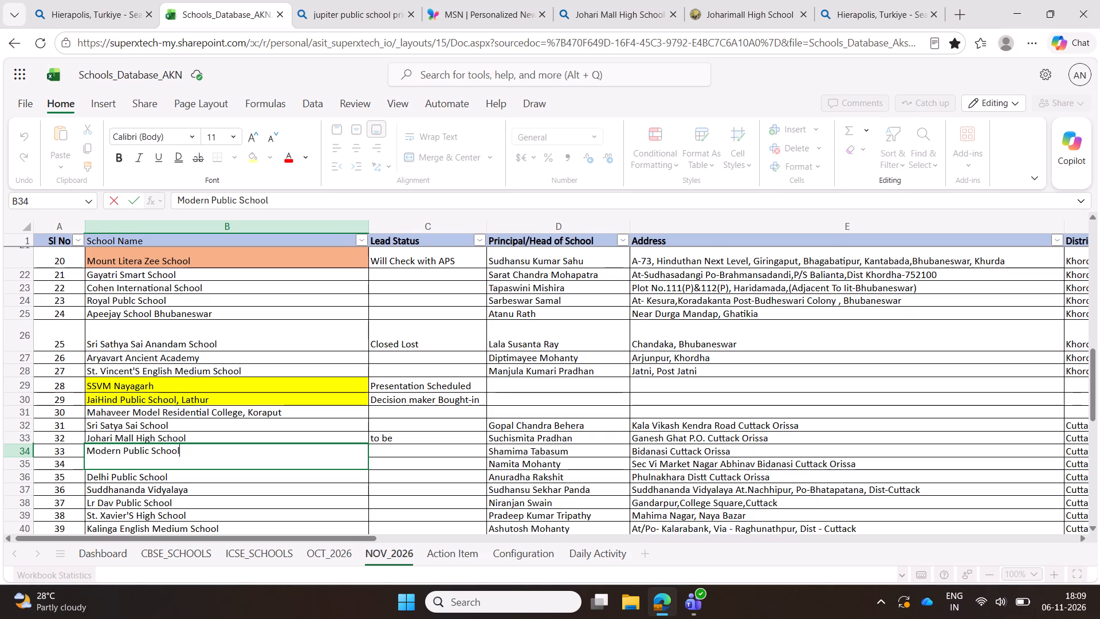
Open the Modern Public School name in row 34 for editing and select its text.
double_click(189, 497)
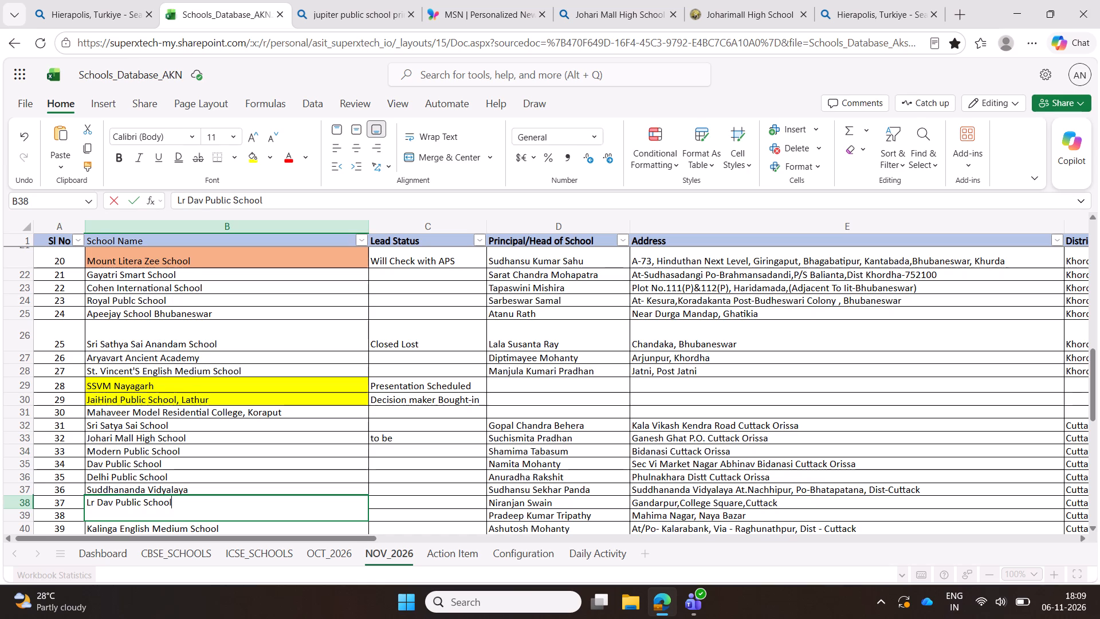
triple_click(188, 454)
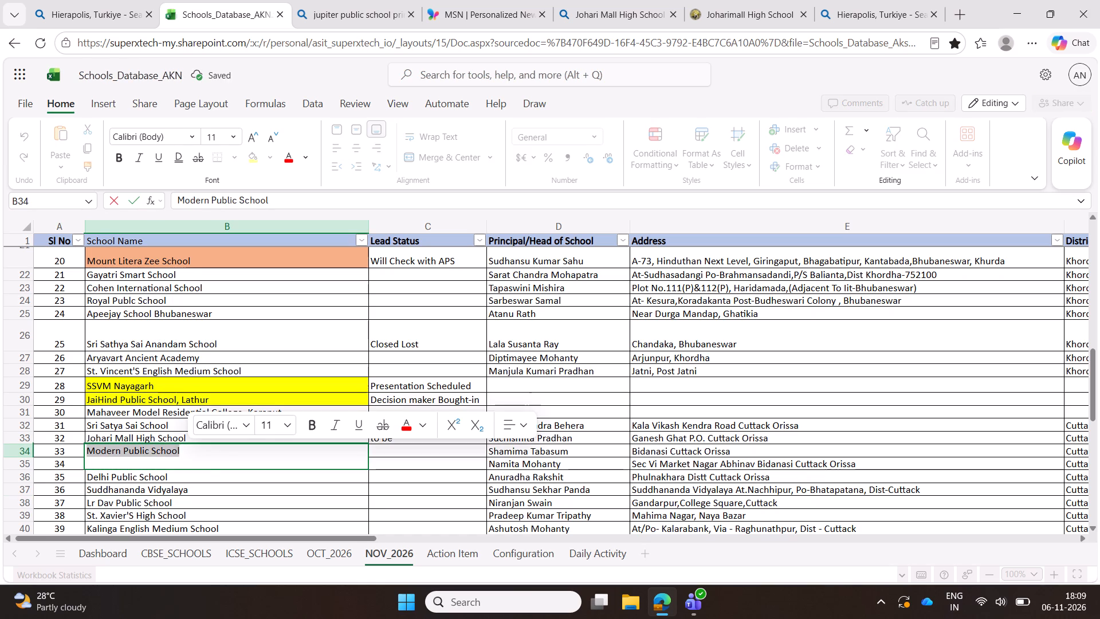
left_click(210, 450)
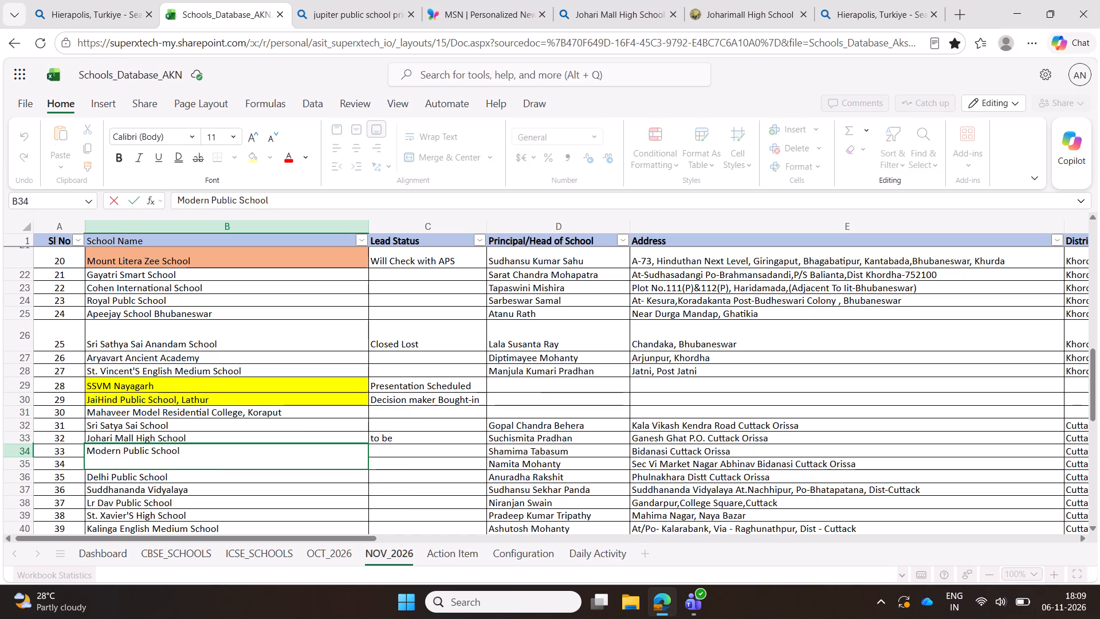
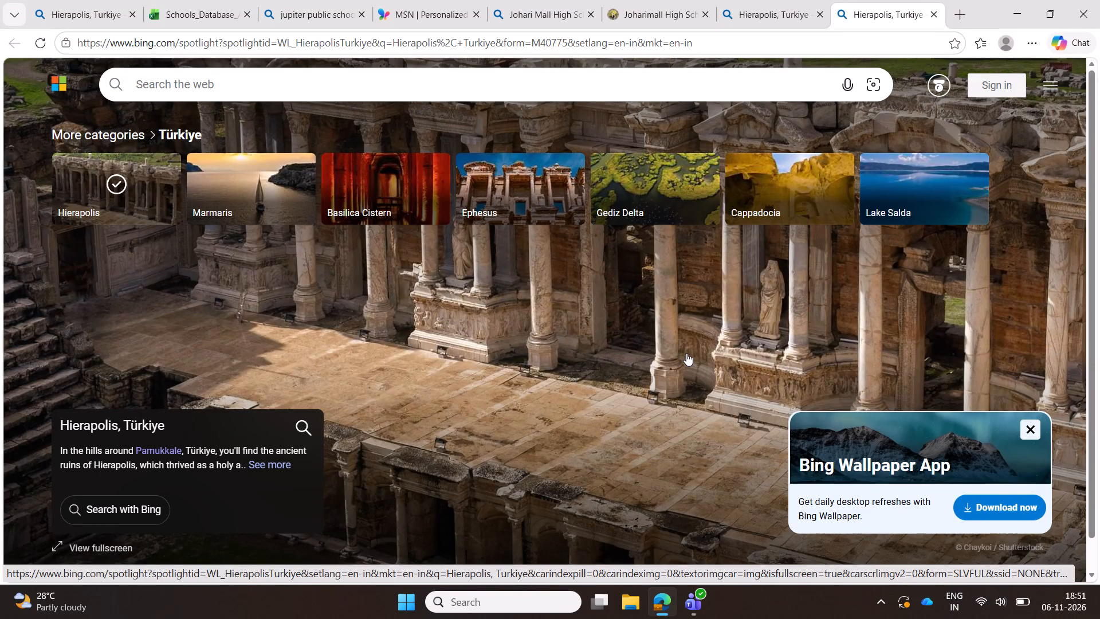
Return to the Schools_Database_AKN workbook and review the schools from row 30 down to the end of the NOV_2026 list.
left_click(222, 17)
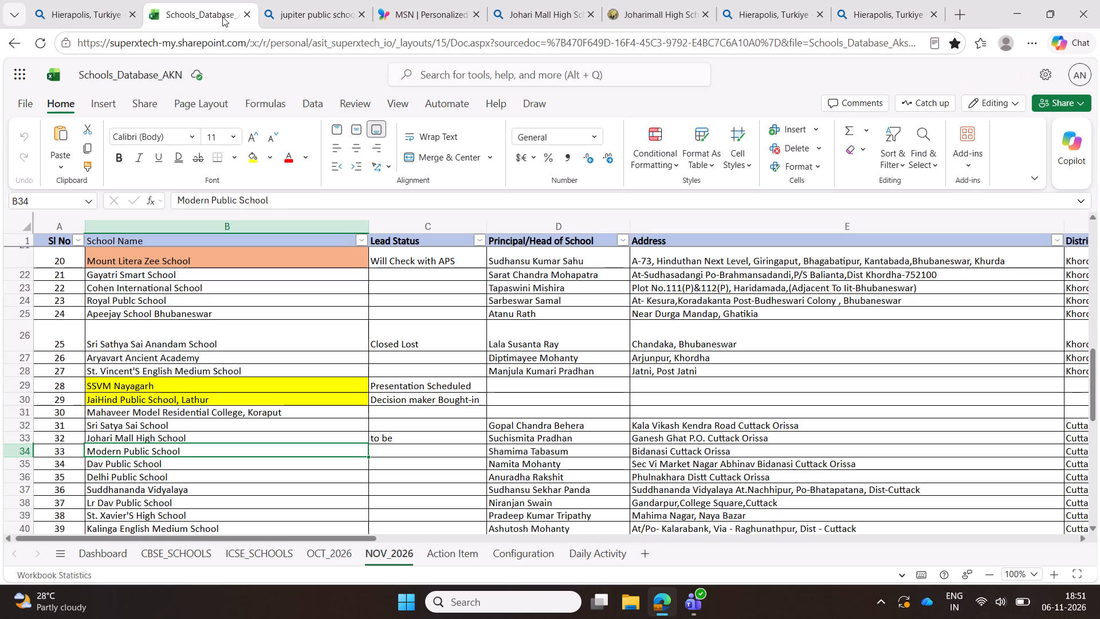
left_click(209, 393)
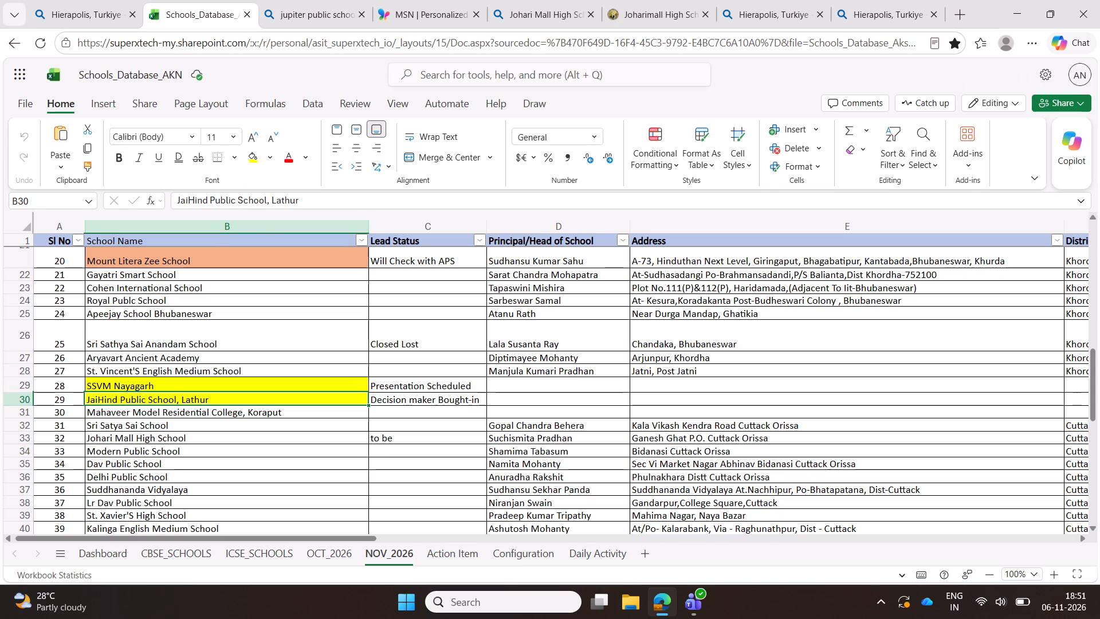
left_click(199, 440)
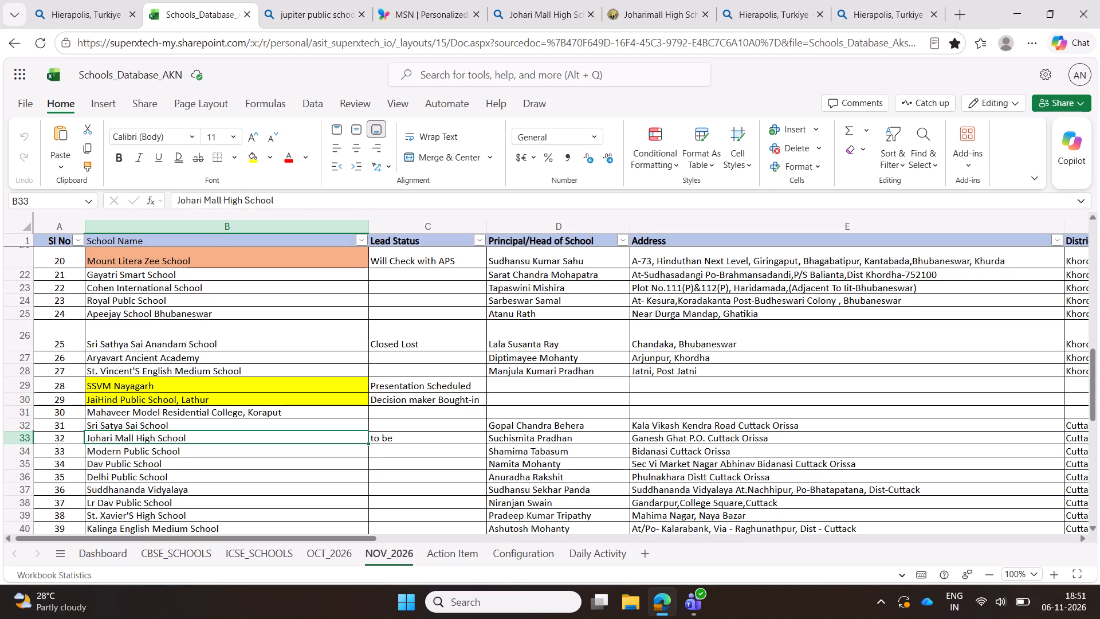
left_click(194, 454)
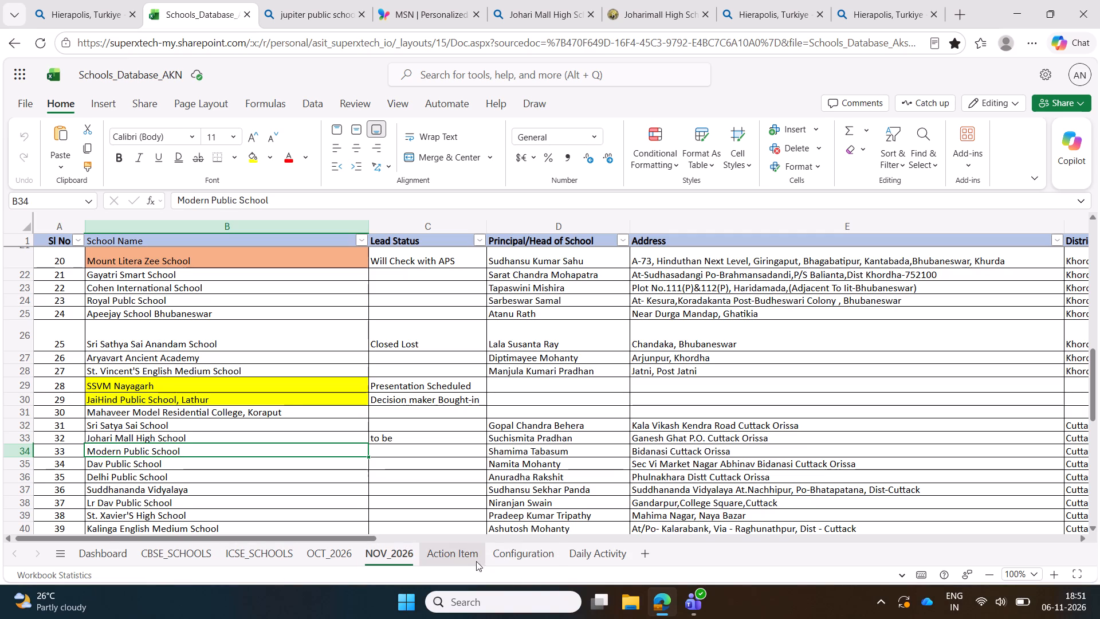
left_click(302, 470)
key("Down")
key("Down")
key("Down")
key("Down")
key("Down")
key("Down")
key("Down")
key("Down")
key("Down")
key("Down")
key("Down")
key("Down")
key("Down")
key("Down")
key("Down")
key("Down")
key("Down")
key("Down")
key("Down")
key("Down")
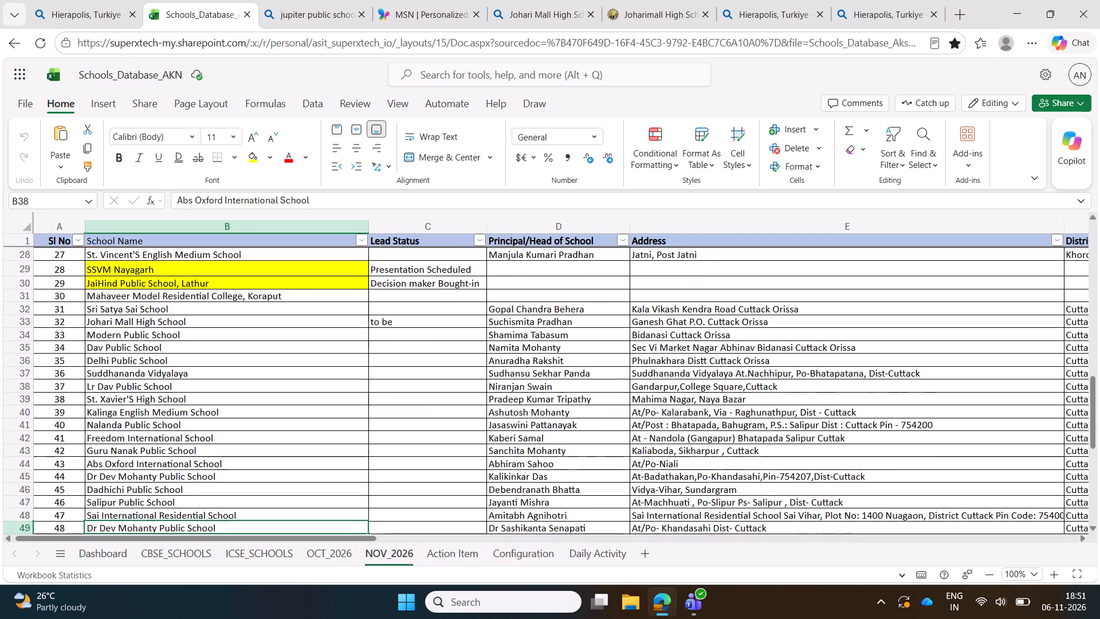
key("Down")
key("Down")
key("Down")
key("Down")
key("Down")
key("Down")
key("Down")
key("Down")
key("Down")
key("Down")
key("Down")
key("Down")
key("Down")
key("Down")
key("Down")
key("Down")
key("Down")
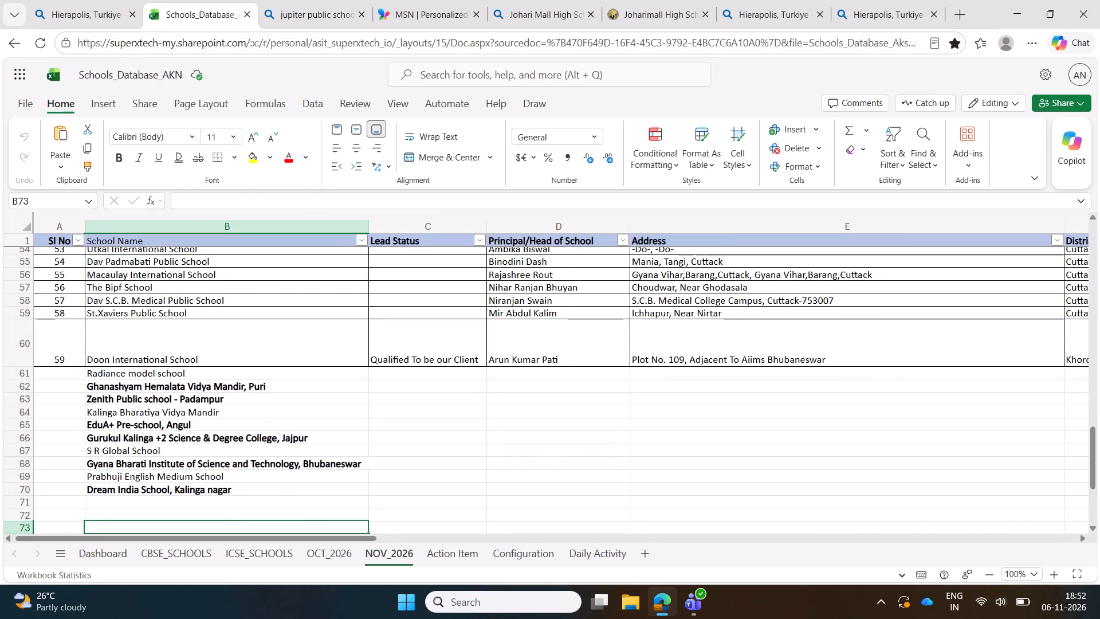
Enter serial numbers 60 to 69 in the Sl No column for the unnumbered schools in rows 61 to 70.
left_click(76, 374)
type("60")
key("Down")
key("6")
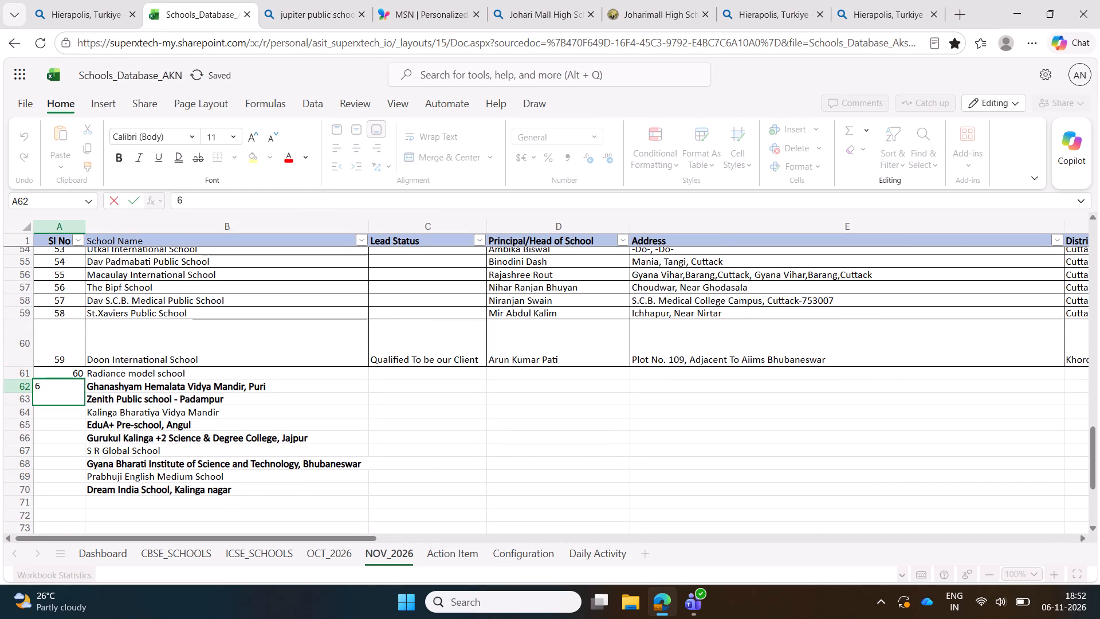
key("1")
key("Down")
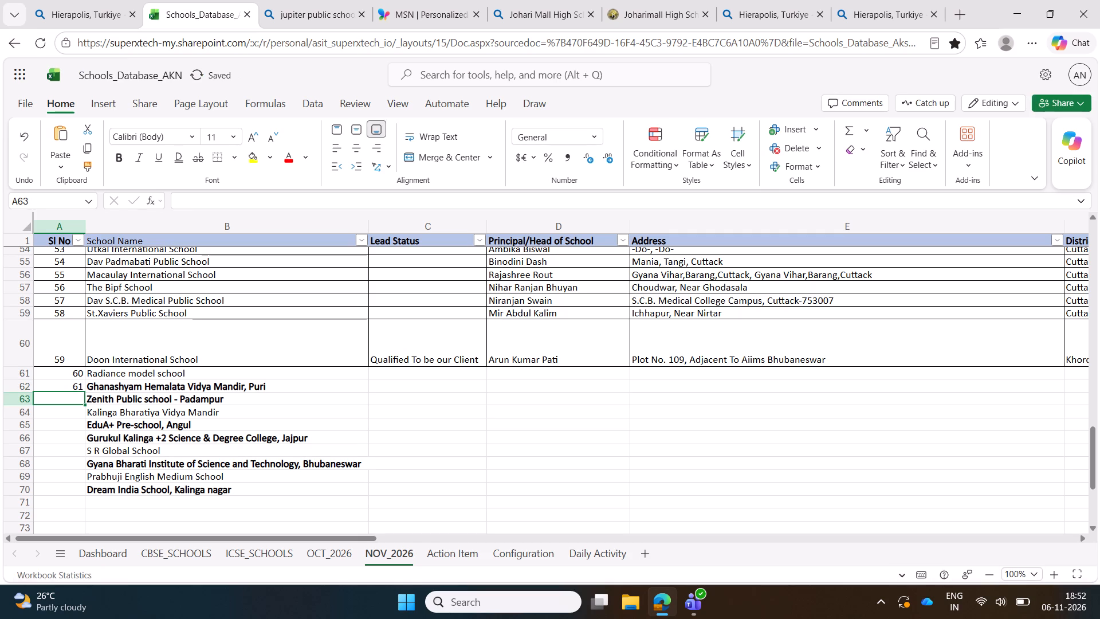
key("6")
key("2")
key("Down")
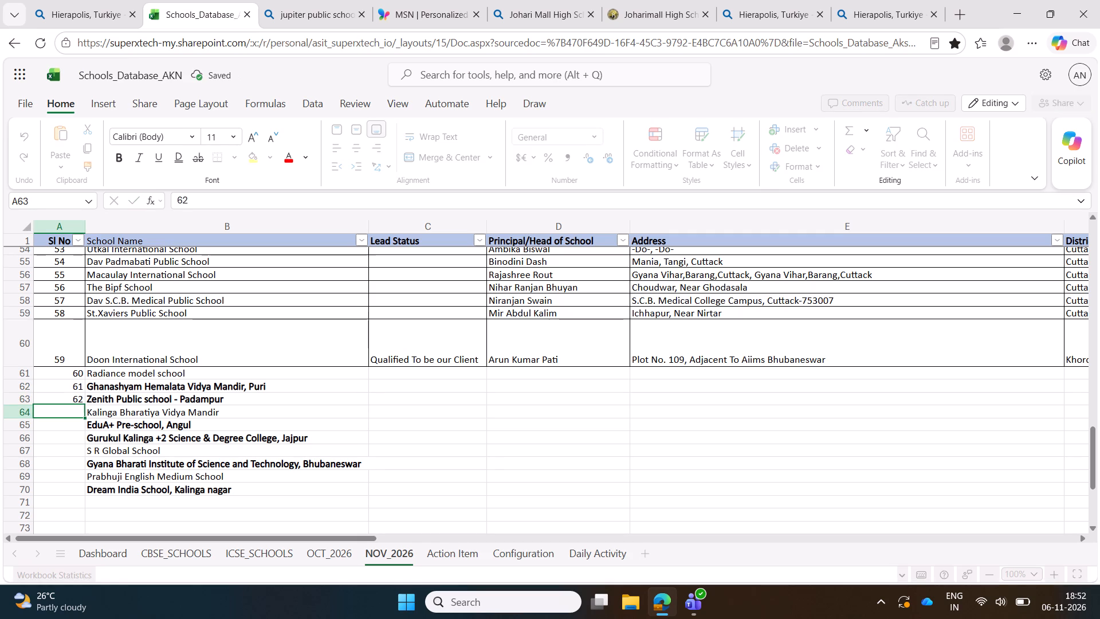
key("6")
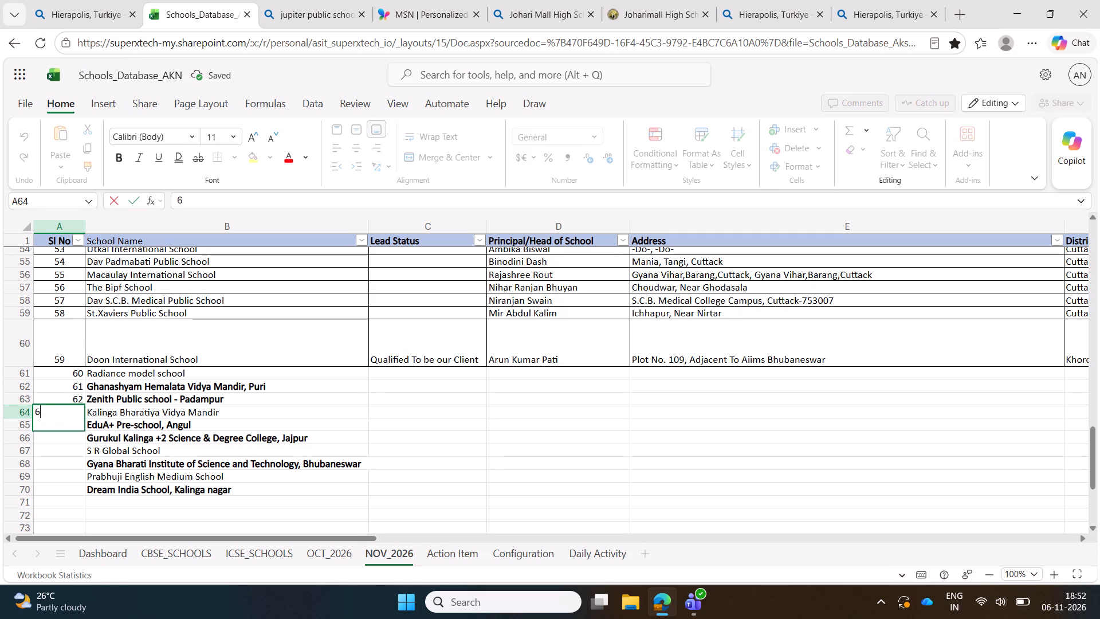
key("3")
key("Down")
key("6")
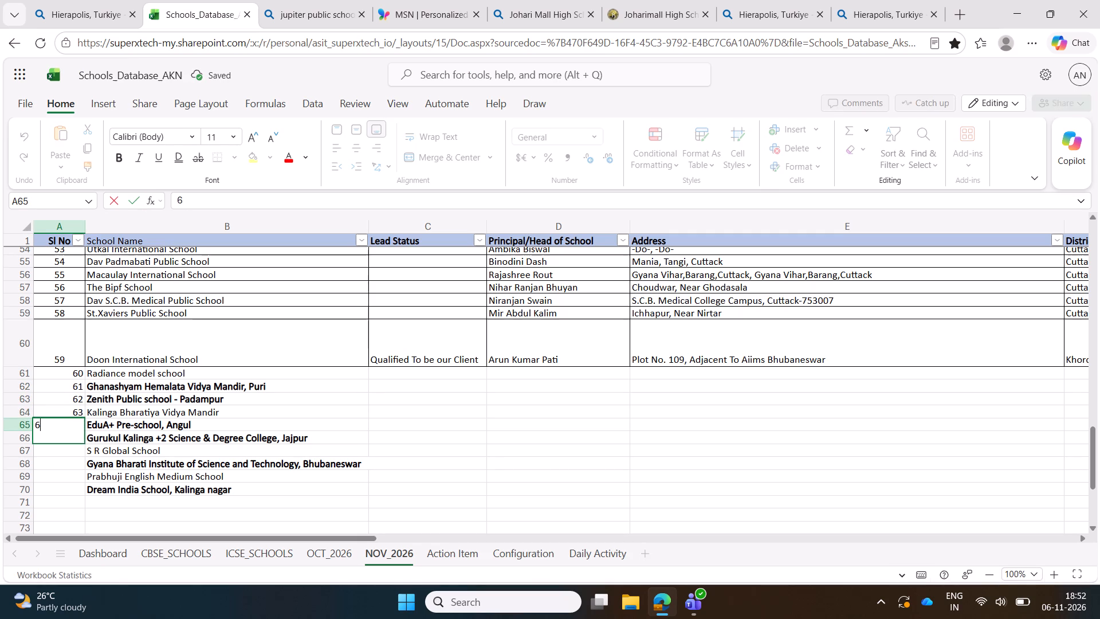
key("4")
key("Down")
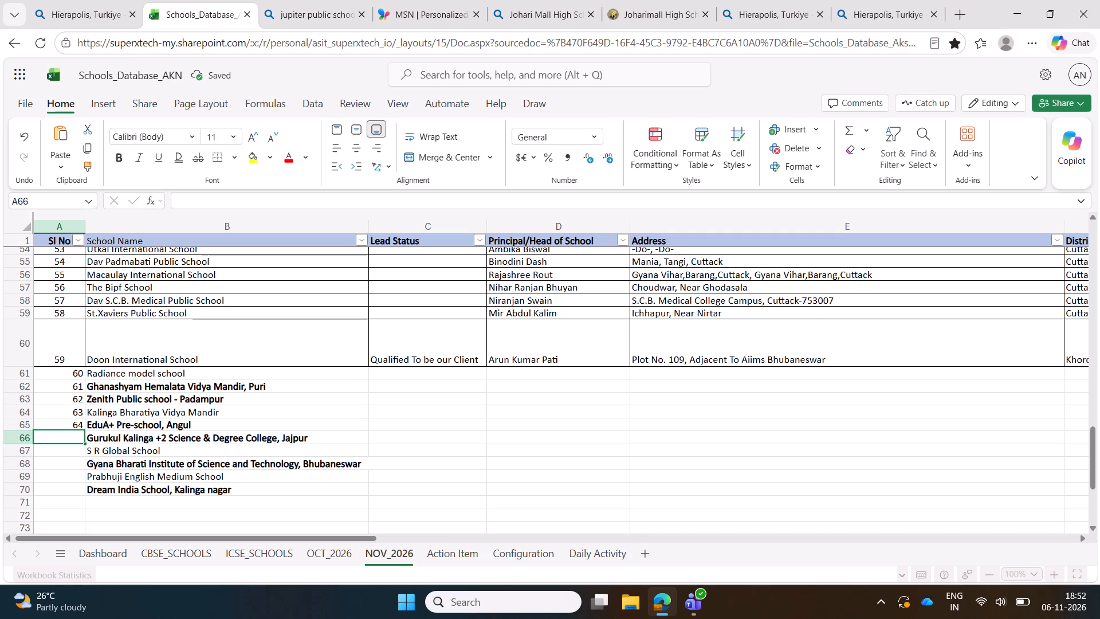
type("65")
key("Down")
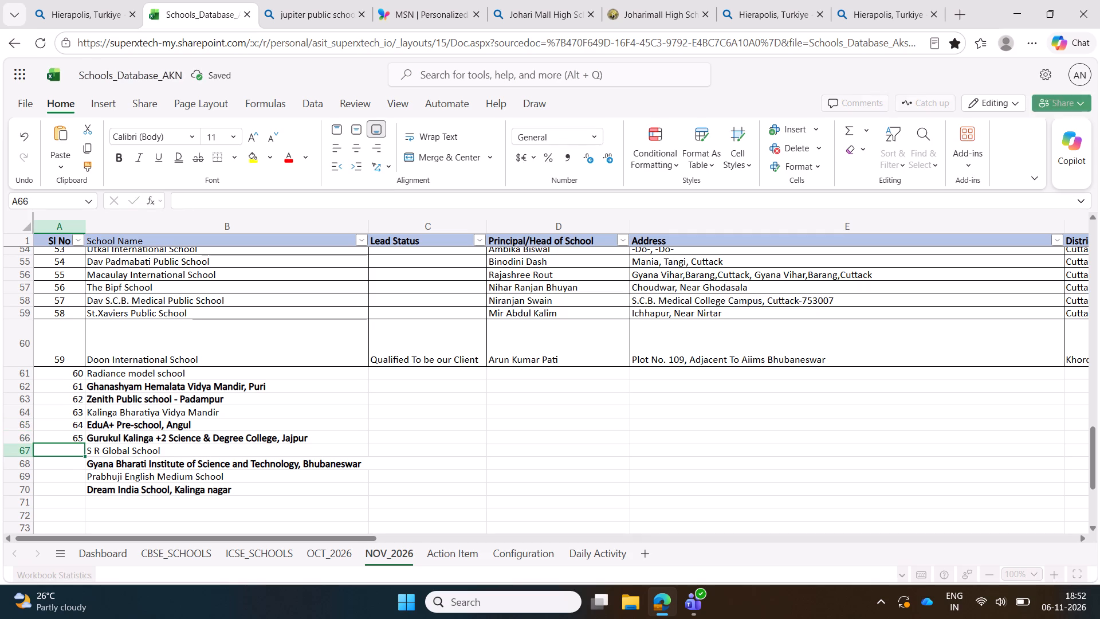
type("66")
key("Down")
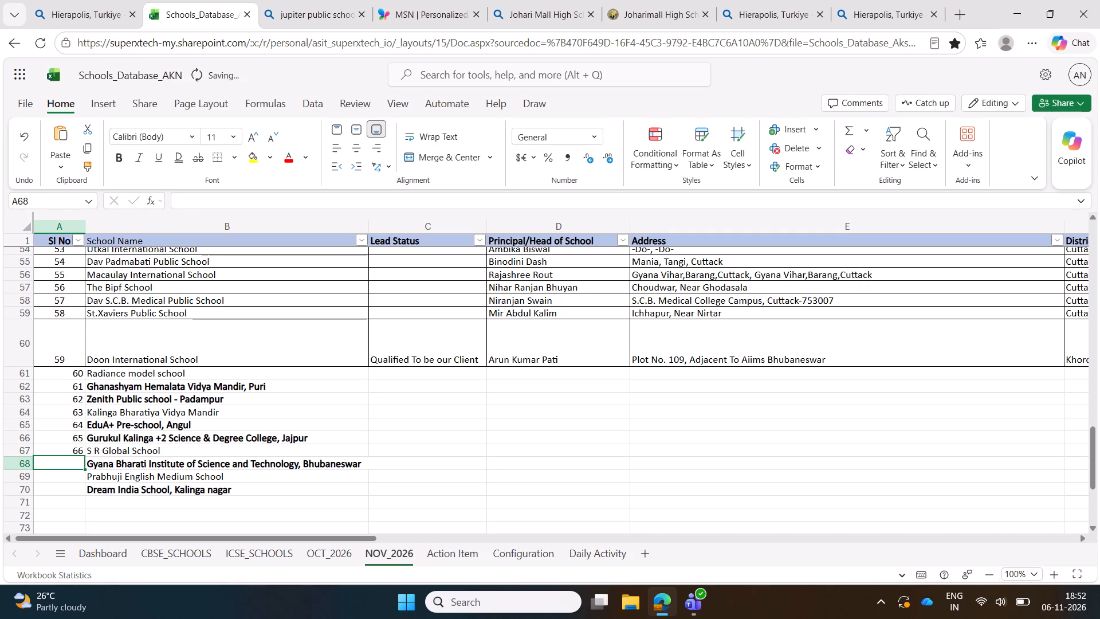
type("67")
key("Down")
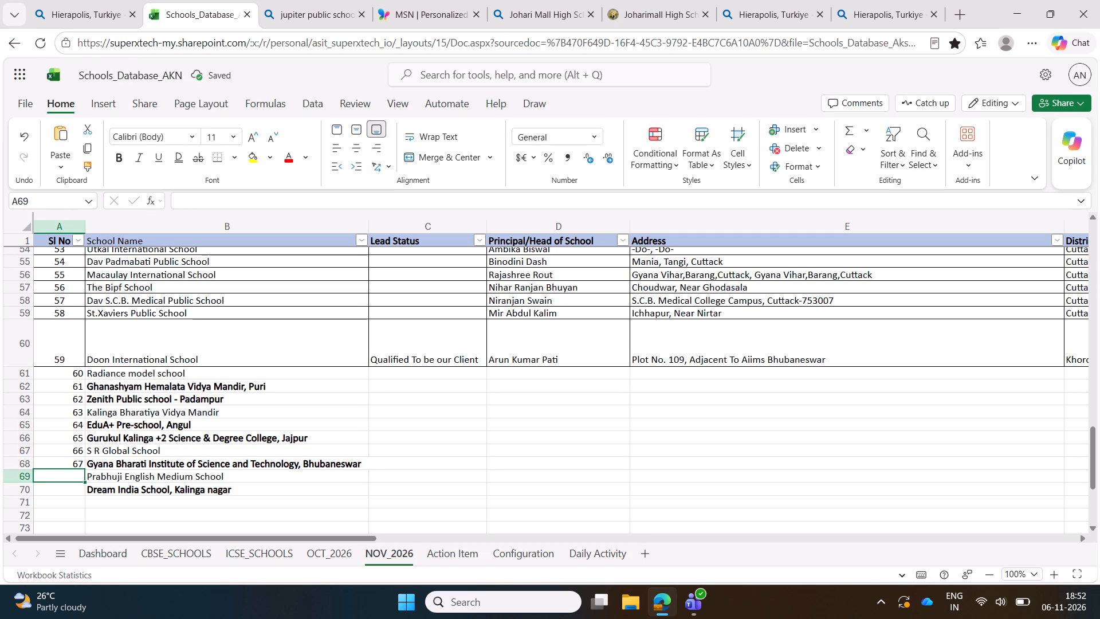
type("68")
key("Down")
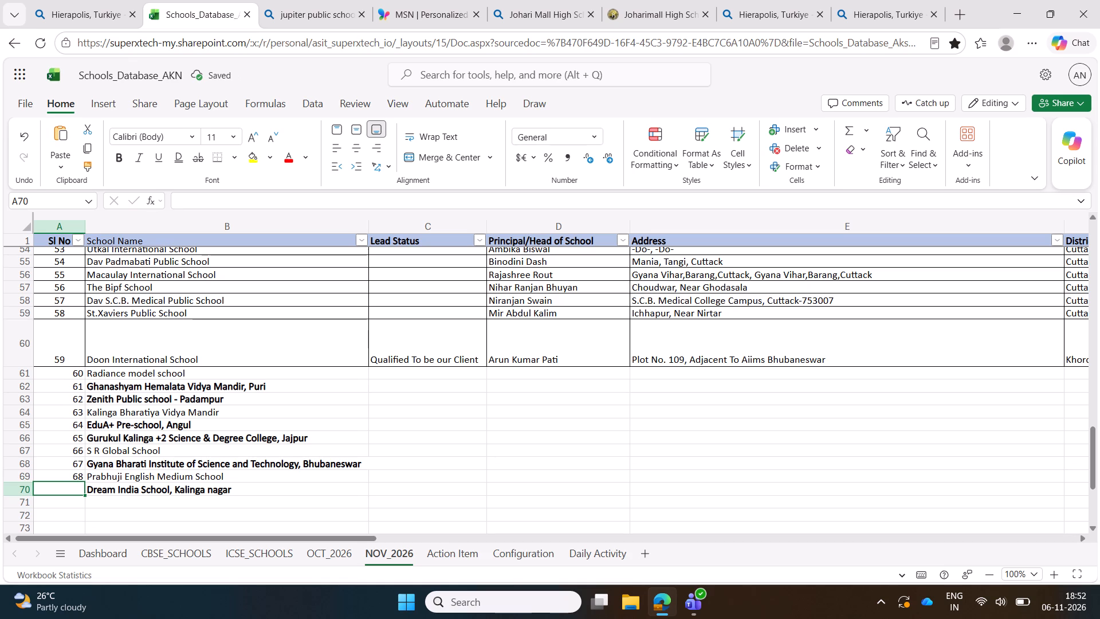
type("69")
key("Down")
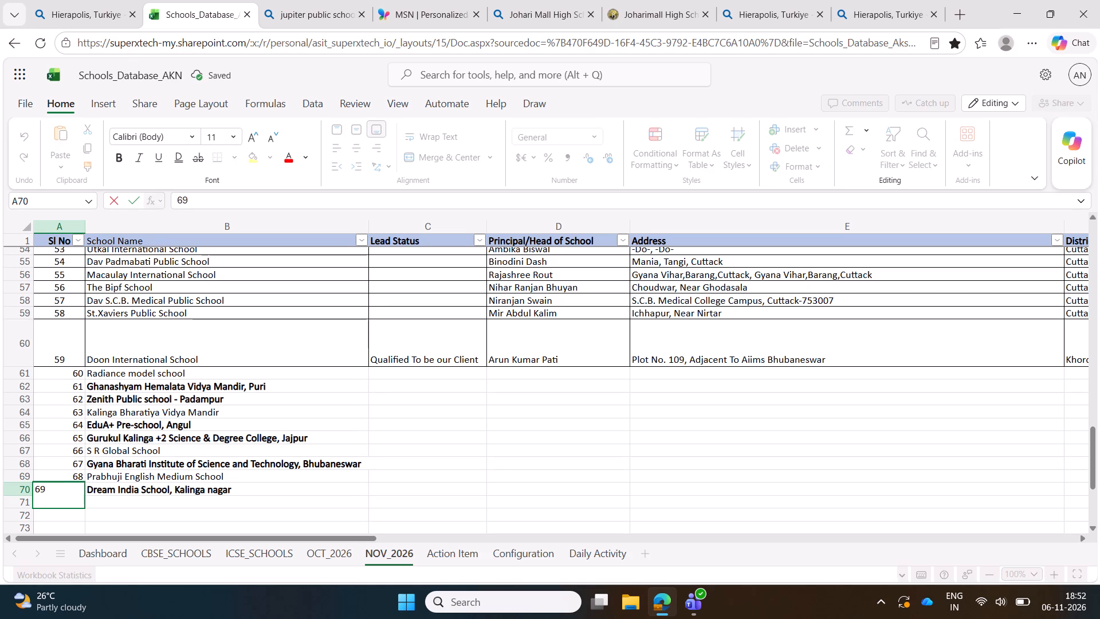
Center-align the serial numbers 60 to 69 in rows 61 to 70 horizontally.
key("Up")
key("Up")
key("Up")
key("Up")
key("Up")
key("Up")
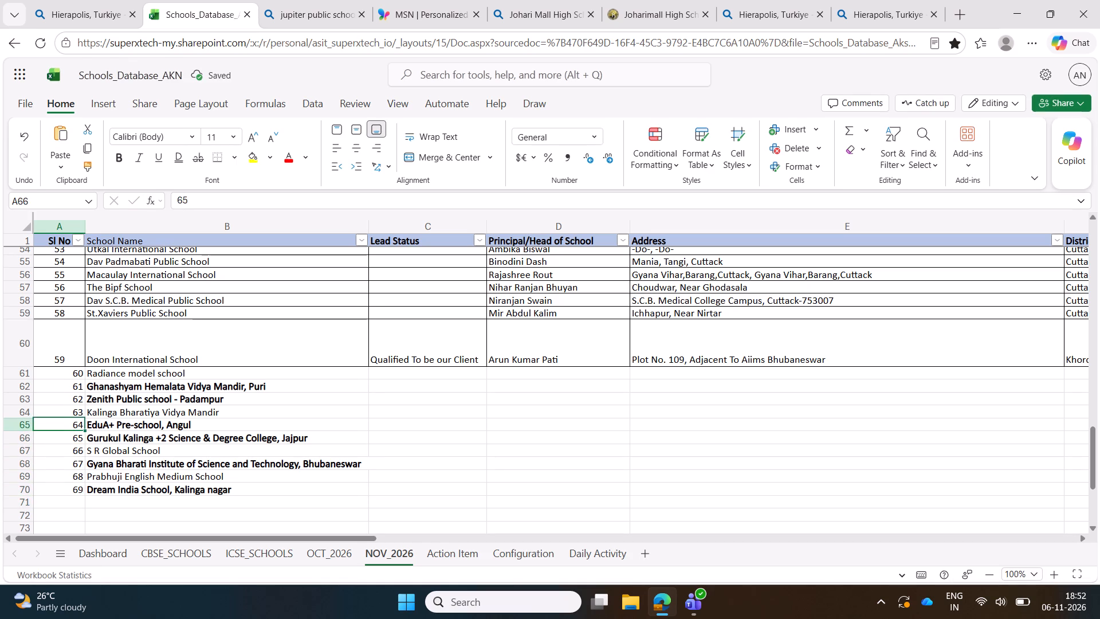
key("Up")
key("Up")
key("Up")
key("Up")
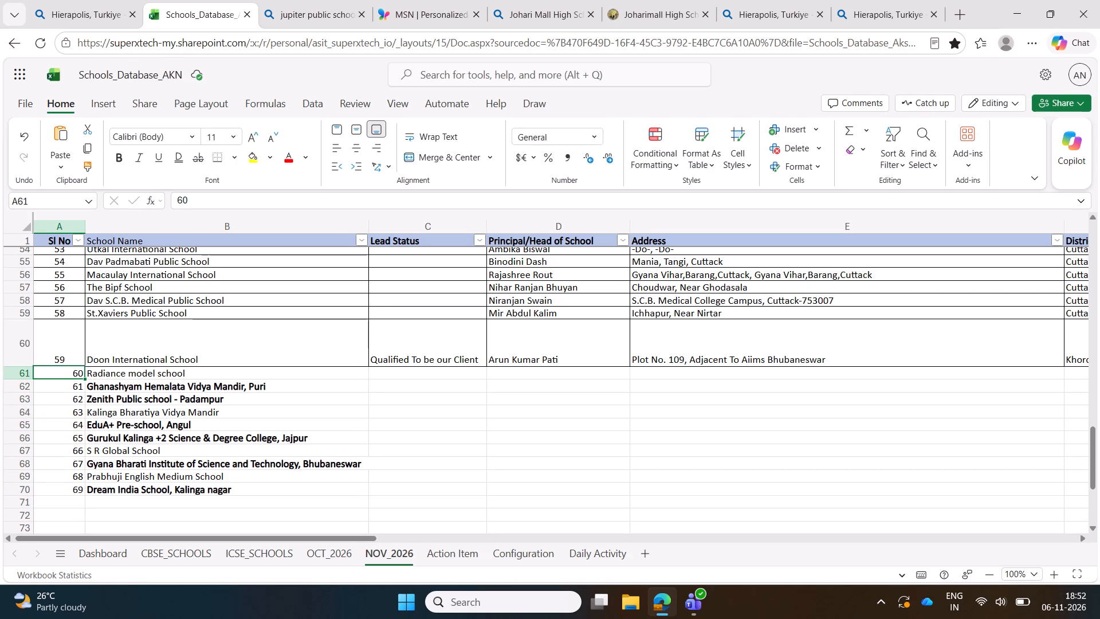
key("shift+Down")
key("shift+Down")
key("shift+Down")
key("shift+Down")
key("shift+Down")
key("shift+Down")
key("shift+Down")
key("shift+Down")
key("shift+Down")
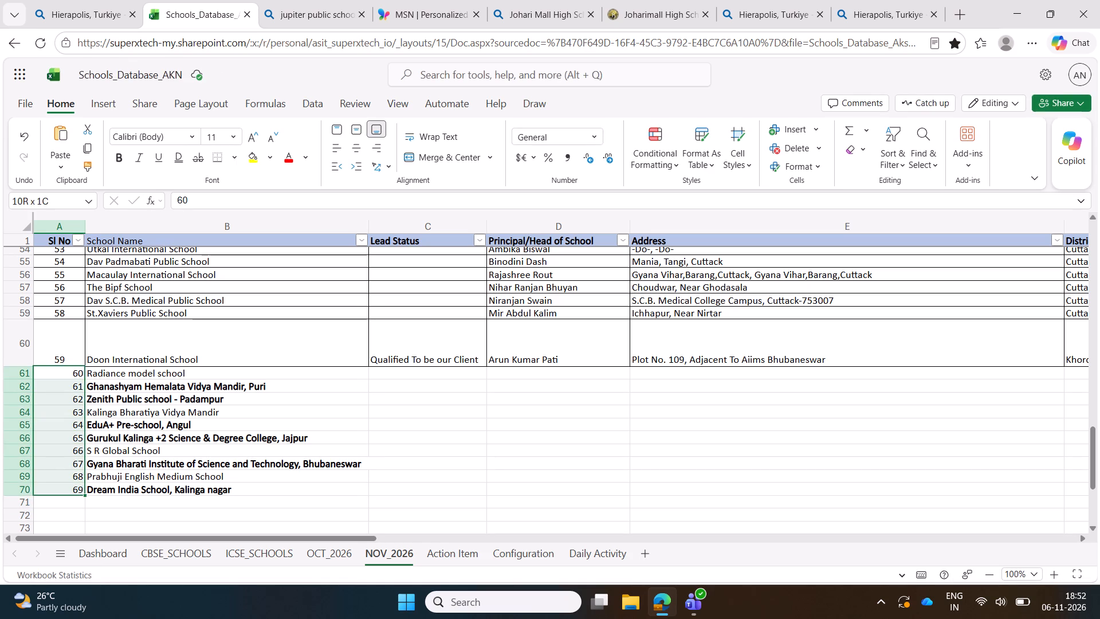
left_click(359, 147)
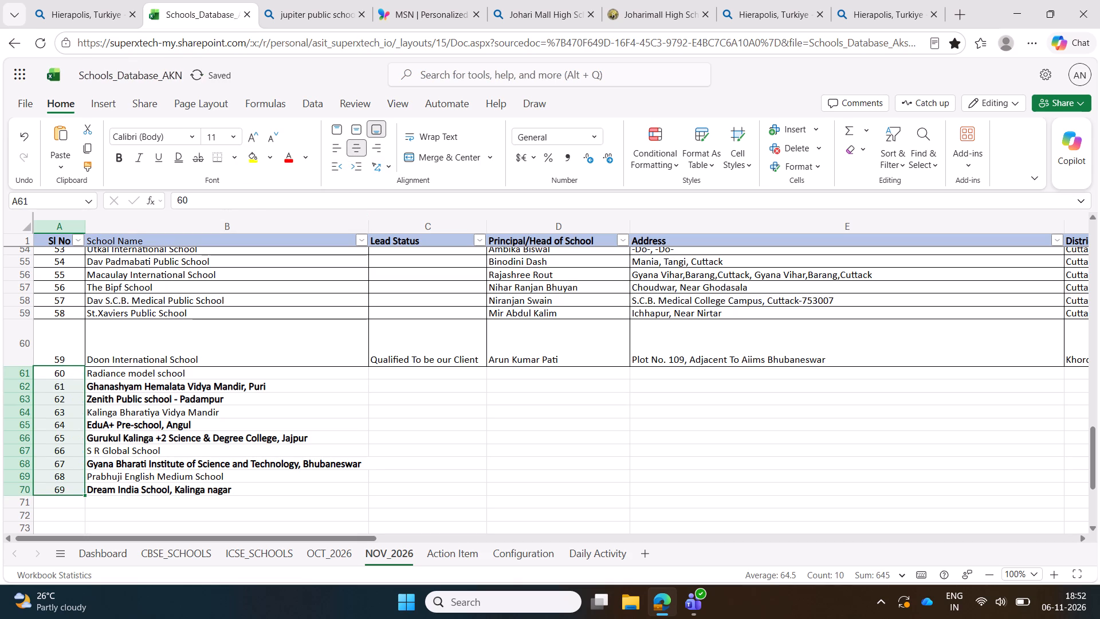
Review the schools and their lead statuses upward from row 62 to row 46.
left_click(332, 387)
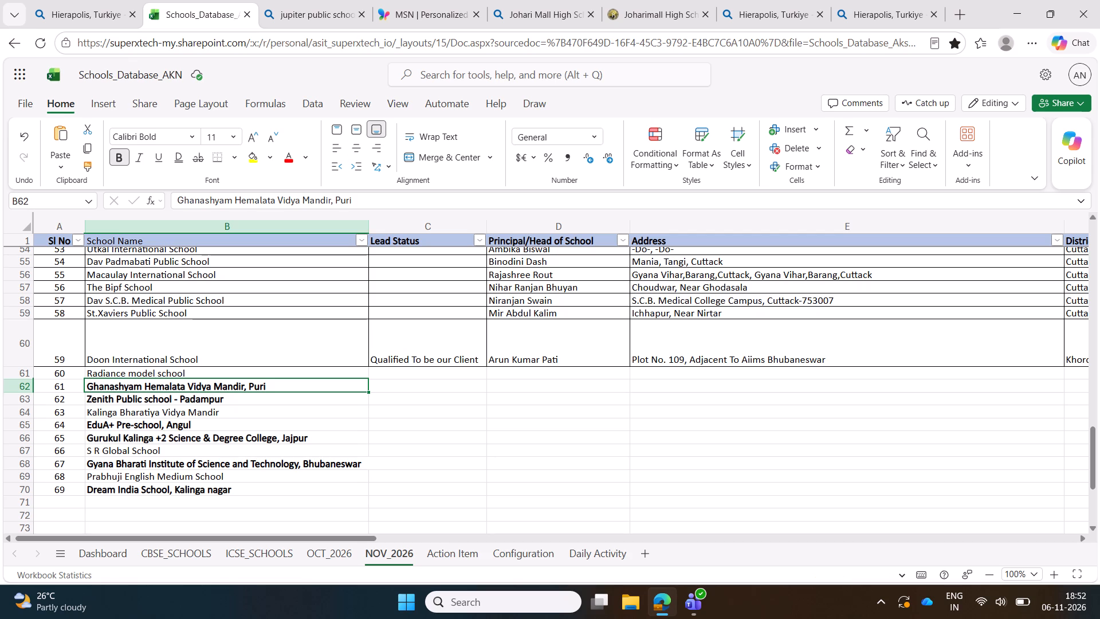
key("Up")
key("Up")
key("Up")
key("Up")
key("Up")
key("Up")
key("Up")
key("Up")
key("Up")
key("Up")
key("Up")
key("Up")
key("Up")
key("Up")
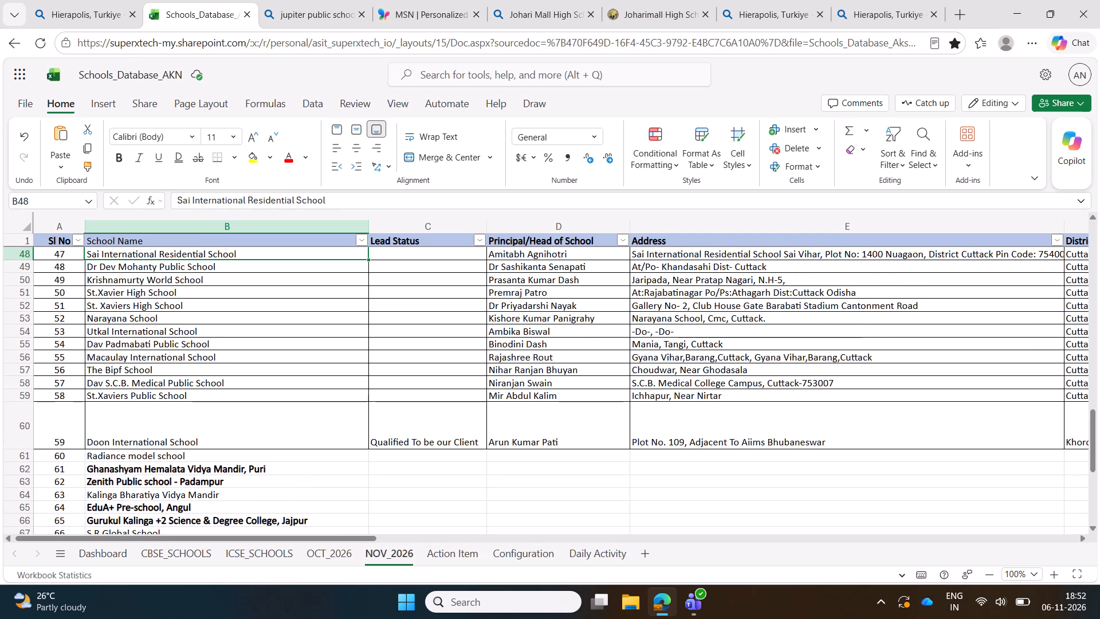
key("Up")
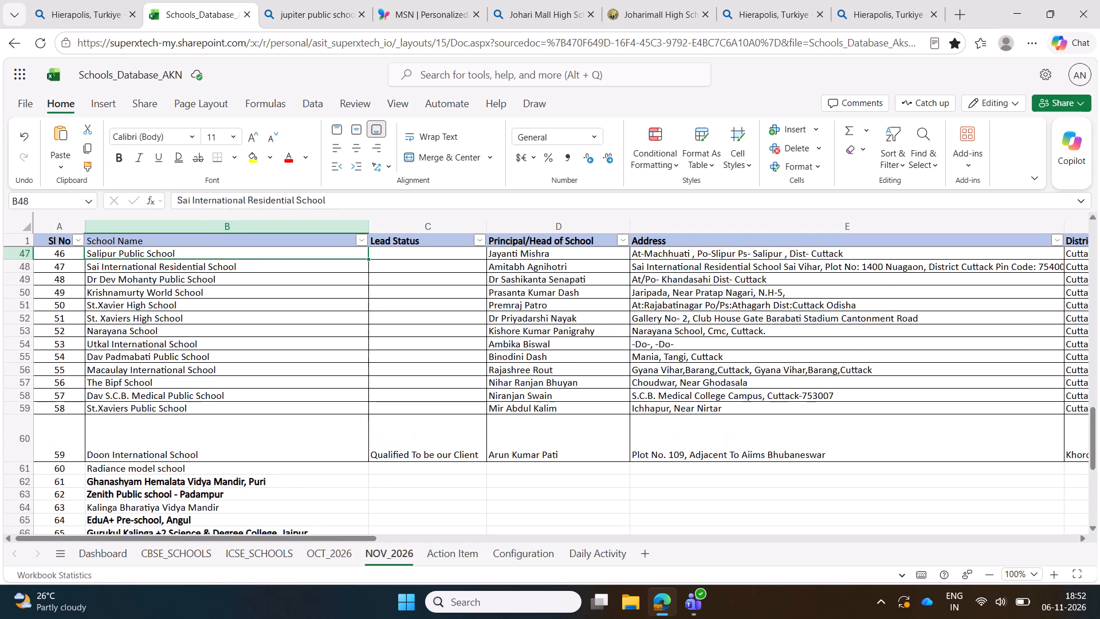
key("Up")
Examine the details of Utkal International School in row 54 and the school addresses above it up to row 42.
left_click(499, 363)
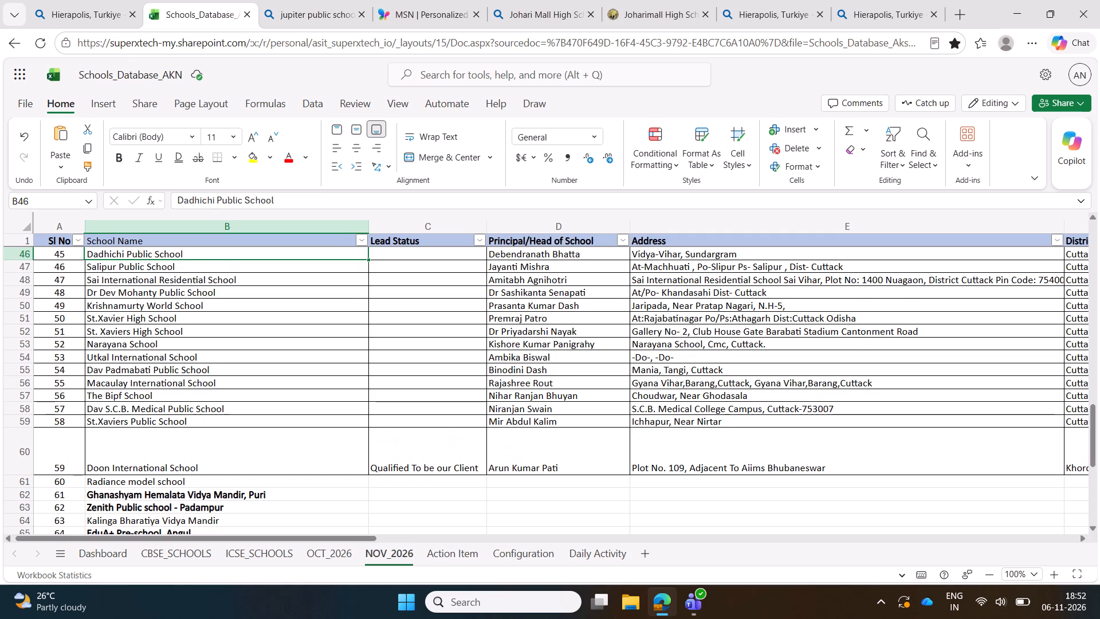
left_click(302, 358)
key("Right")
key("Right")
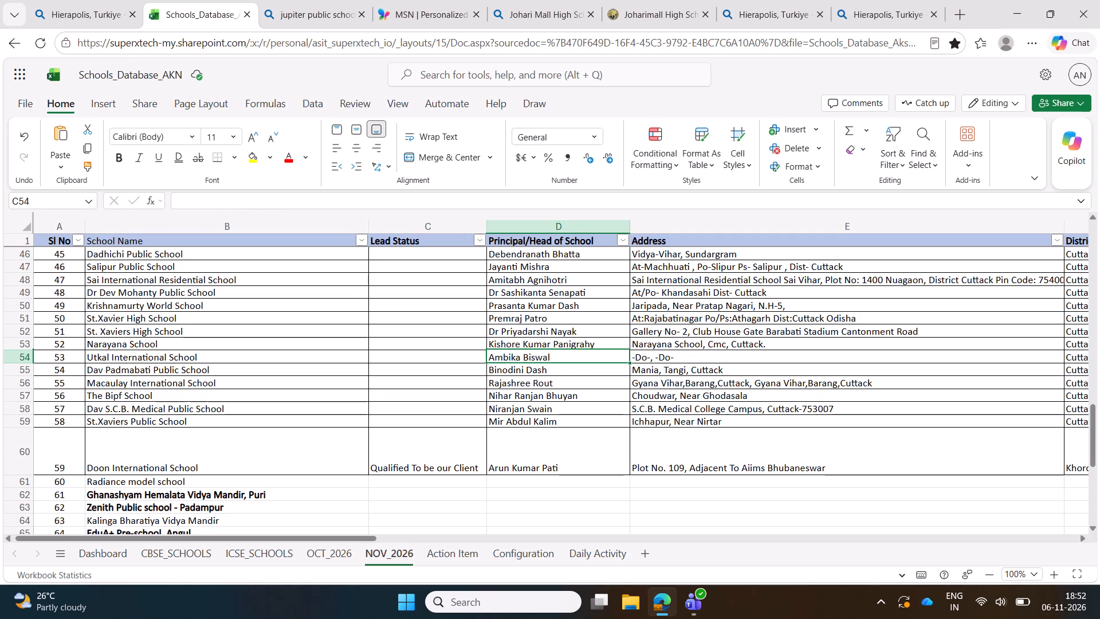
key("Right")
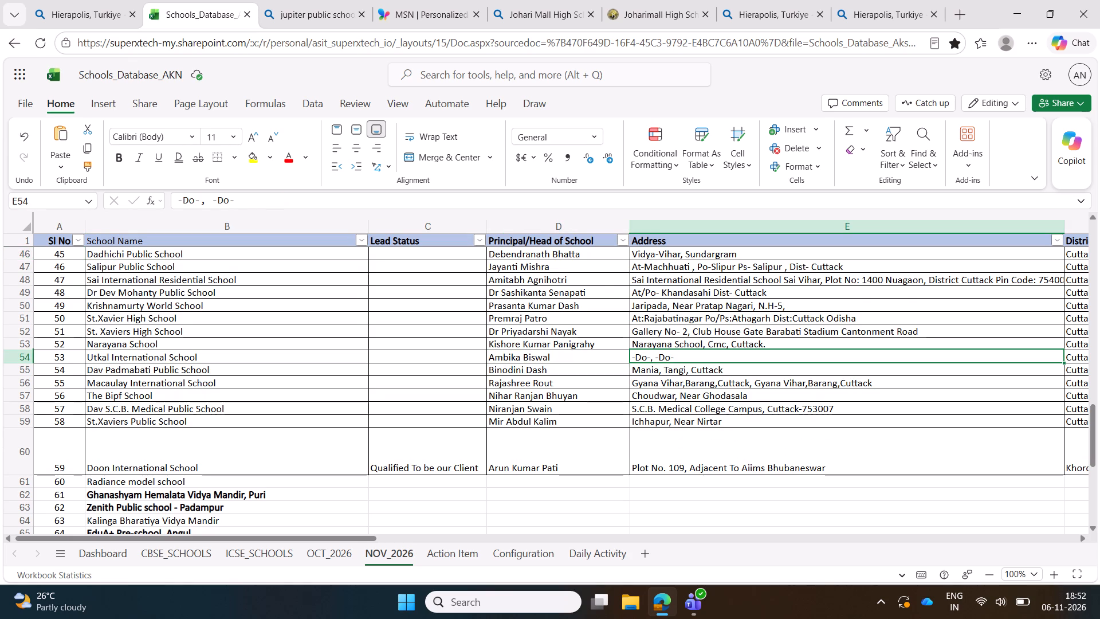
key("Up")
key("Up")
key("Up")
key("Up")
key("Up")
key("Up")
key("Up")
key("Up")
key("Up")
key("Up")
key("Up")
key("Up")
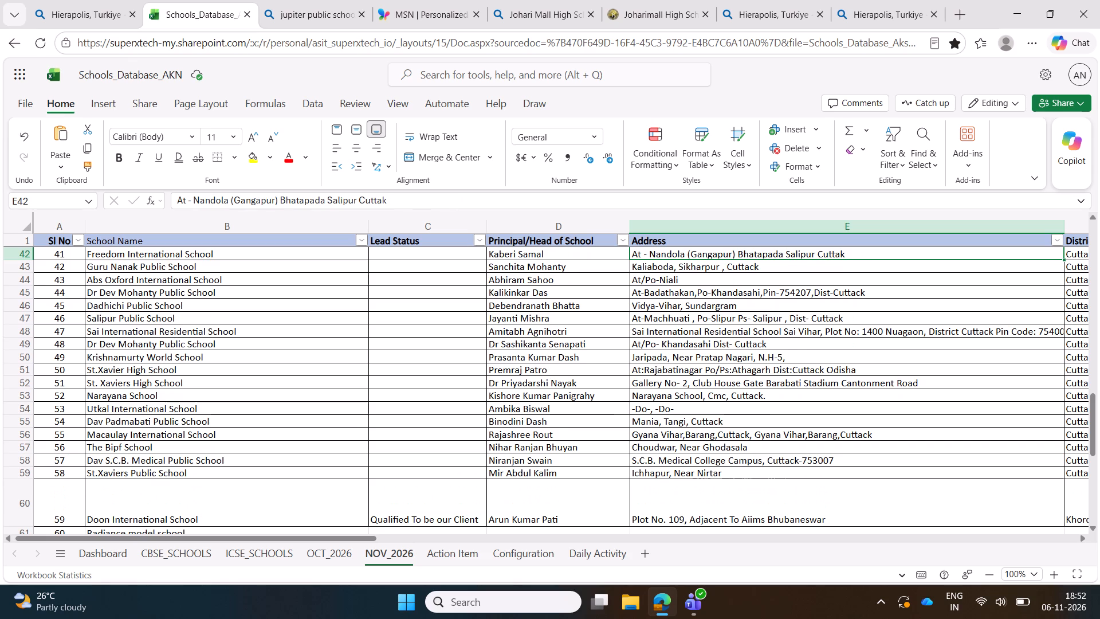
Review the school names upward from Dr Dev Mohanty Public School in row 49 to St. Vincent'S English Medium School in row 28.
left_click(282, 344)
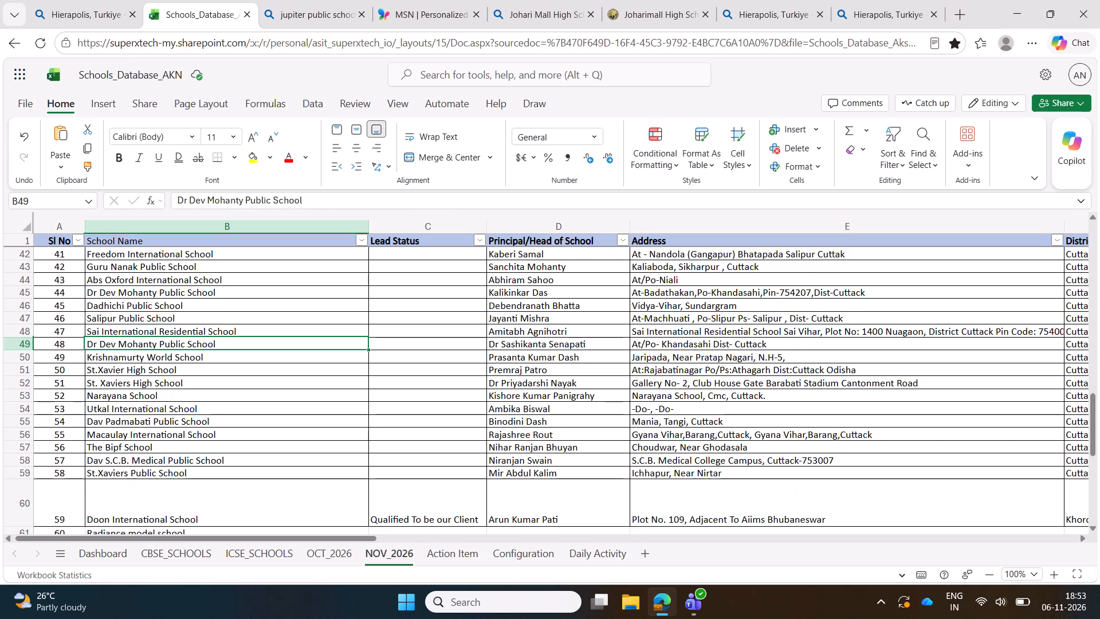
key("Up")
key("Up")
key("Up")
key("Up")
key("Up")
key("Up")
key("Up")
key("Up")
key("Up")
key("Up")
key("Up")
key("Up")
key("Up")
key("Up")
key("Up")
key("Up")
key("Up")
key("Up")
key("Up")
key("Up")
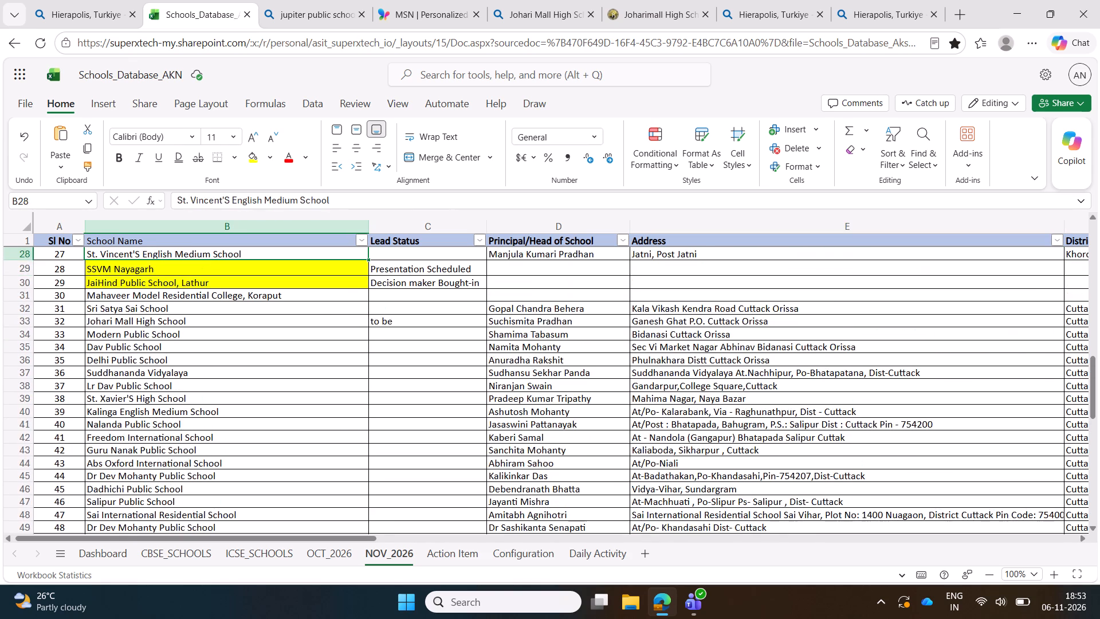
Review the school names and lead statuses upward from St. Vincent'S English Medium School in row 28 to the header row.
key("Up")
key("Up")
key("Up")
key("Up")
key("Up")
key("Up")
key("Up")
key("Up")
key("Up")
key("Up")
key("Up")
key("Up")
key("Up")
key("Up")
key("Up")
key("Up")
key("Up")
key("Up")
key("Up")
key("Up")
key("Up")
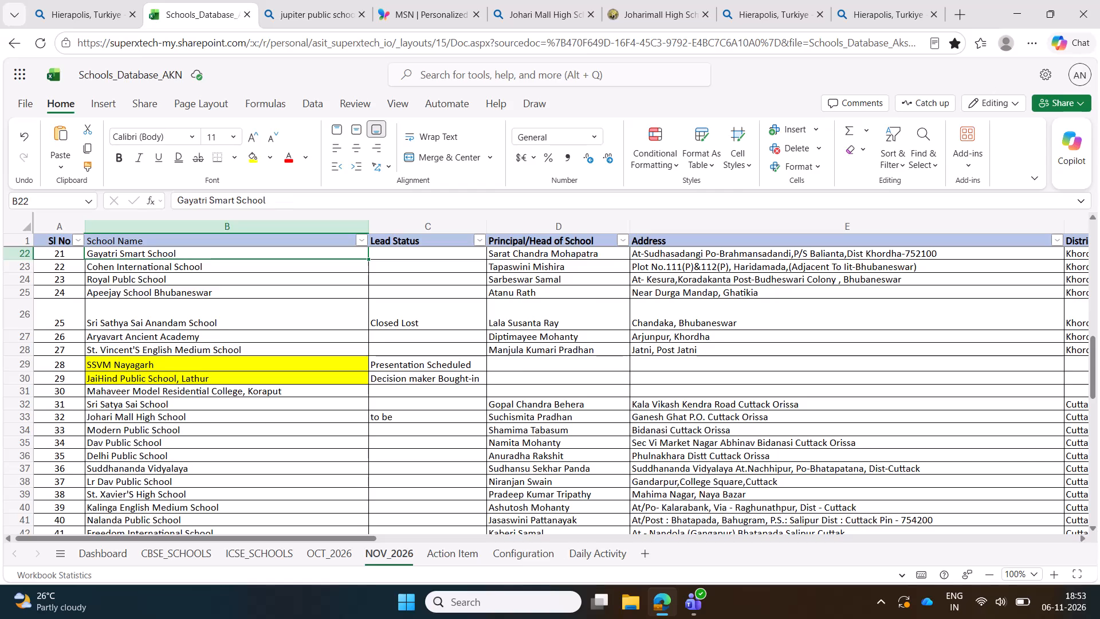
key("Up")
key("Up")
key("Up")
key("Up")
key("Up")
key("Up")
key("Up")
key("Up")
key("Up")
key("Up")
key("Up")
key("Up")
key("Up")
key("Up")
key("Up")
key("Up")
key("Up")
key("Up")
key("Up")
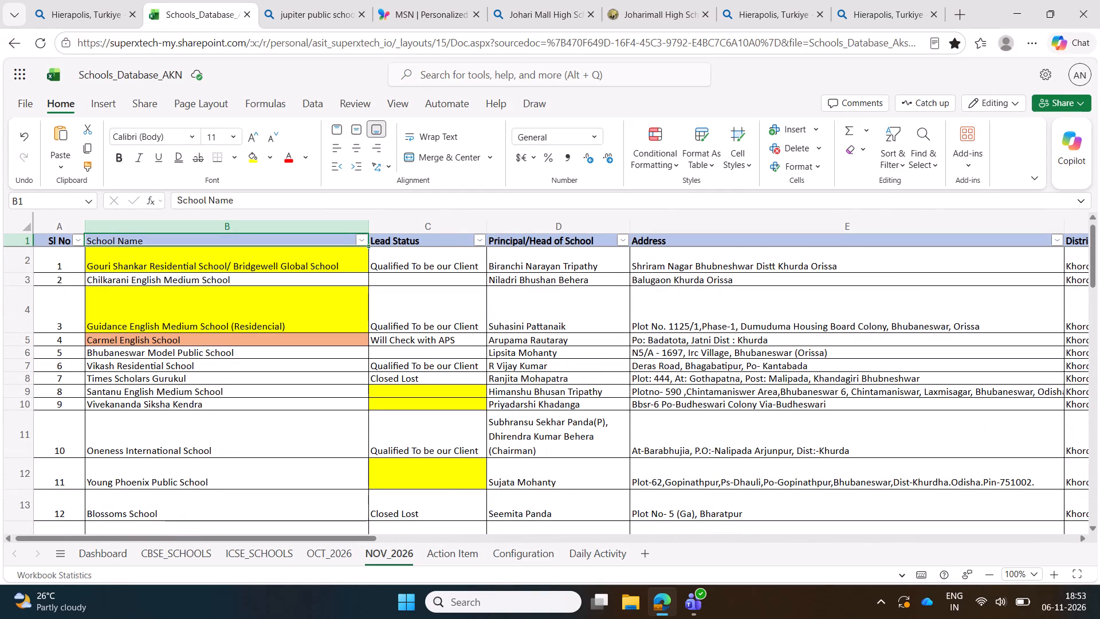
In the Daily Activity sheet, extend the date series from A18 to enter 6-Nov-26 in A19.
left_click(580, 554)
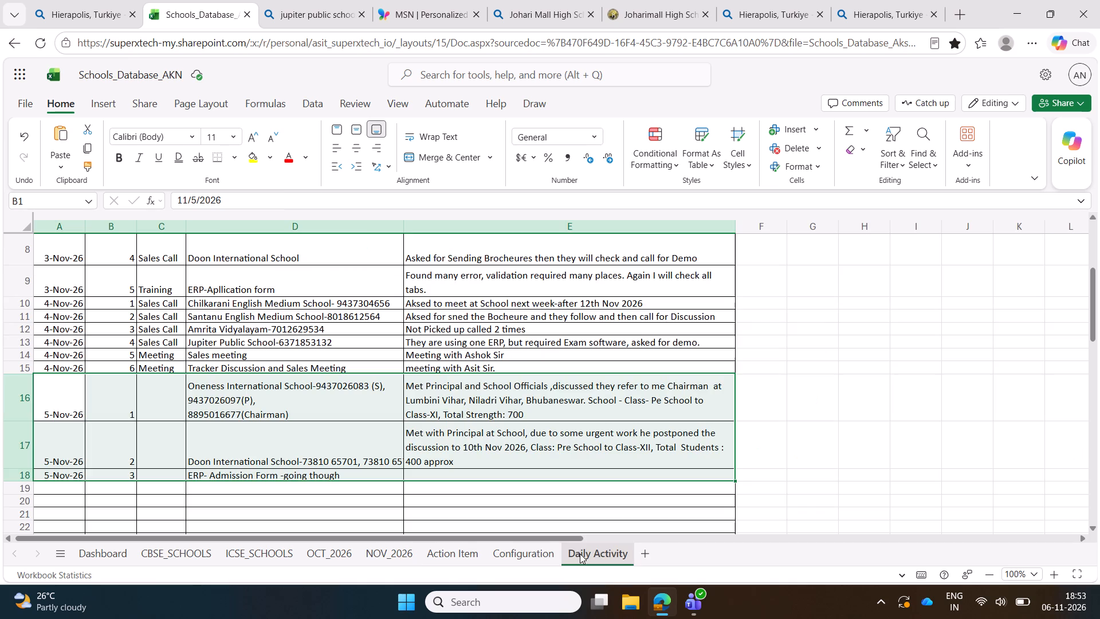
left_click(77, 473)
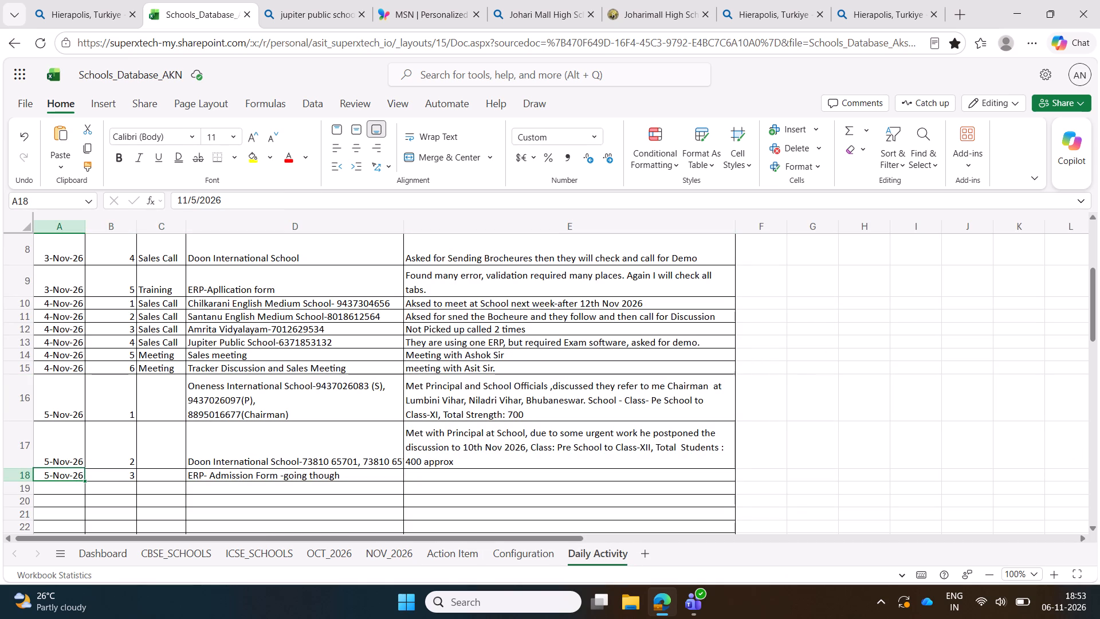
left_click(84, 482)
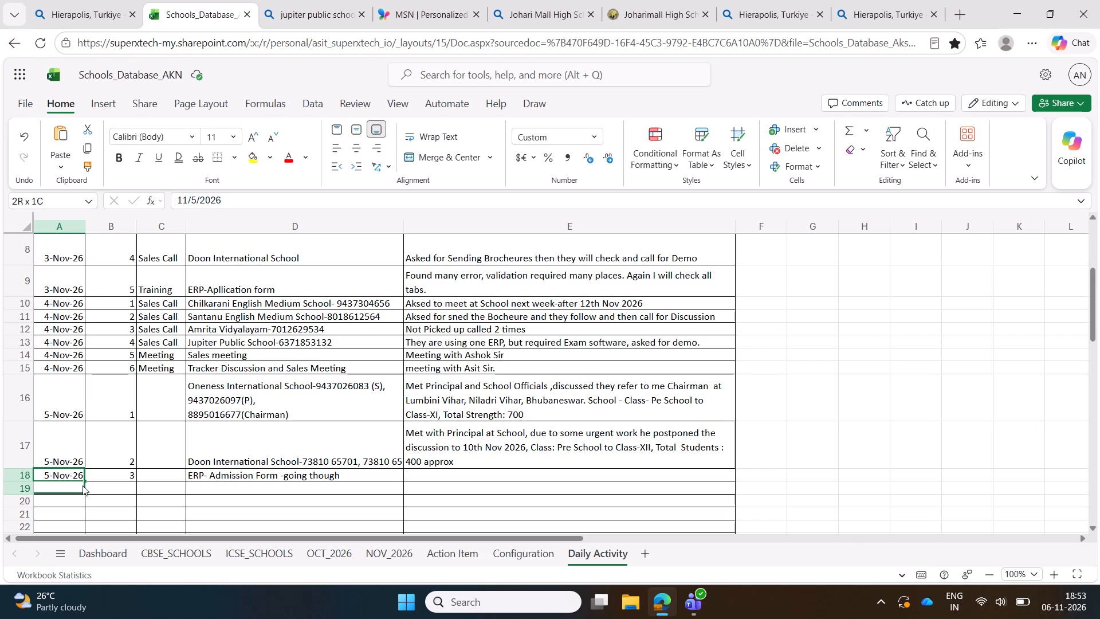
left_click(72, 488)
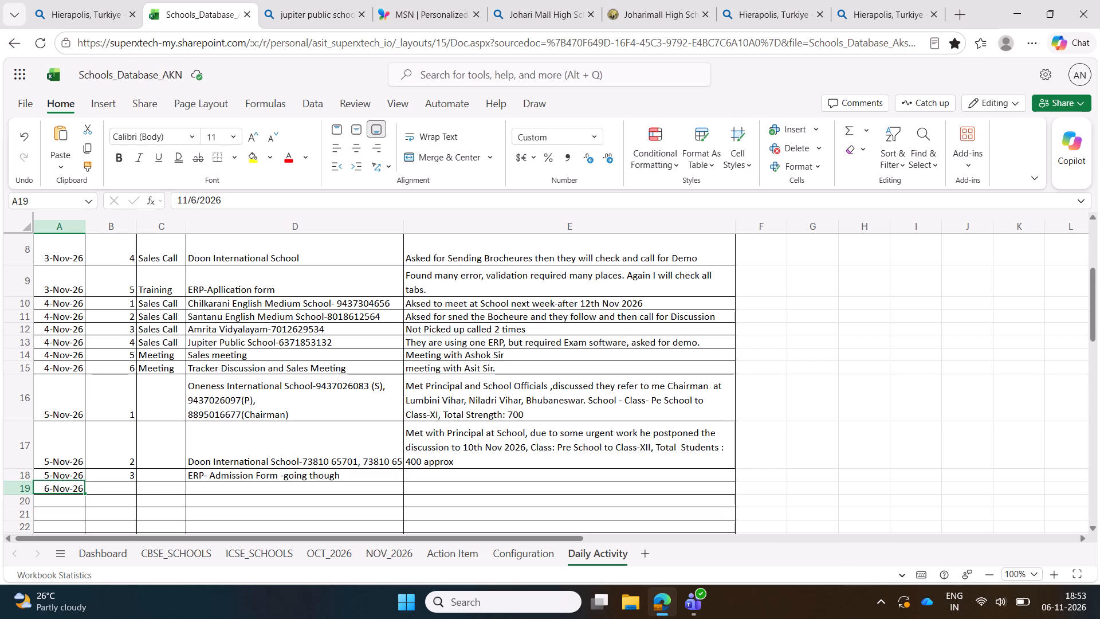
Copy the date 6-Nov-26 from A19 down through A22.
key("shift+Down")
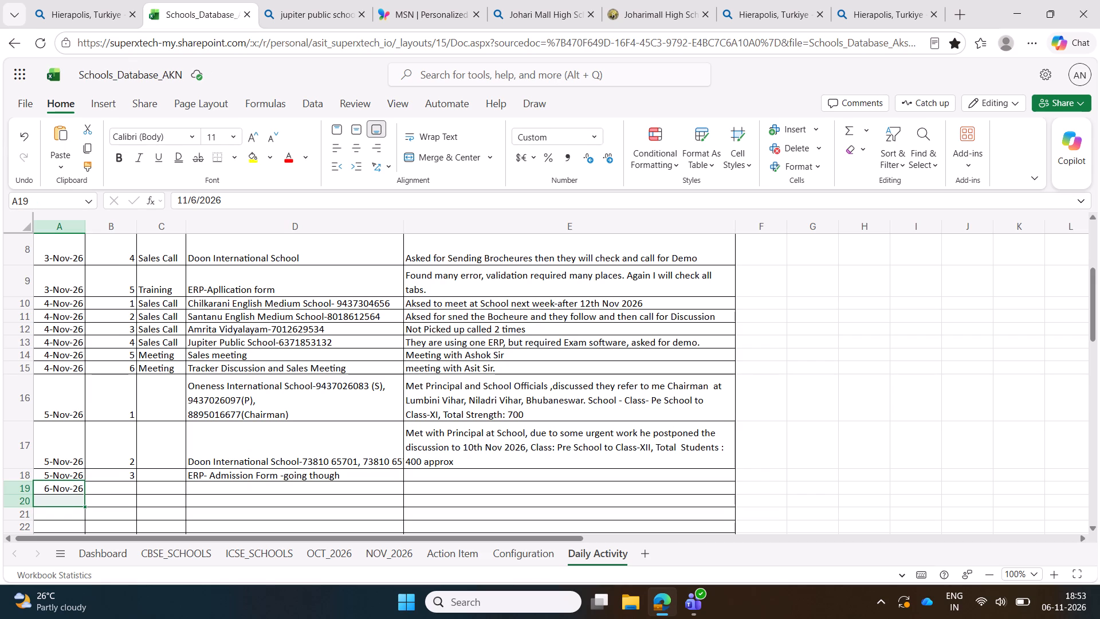
left_click(67, 481)
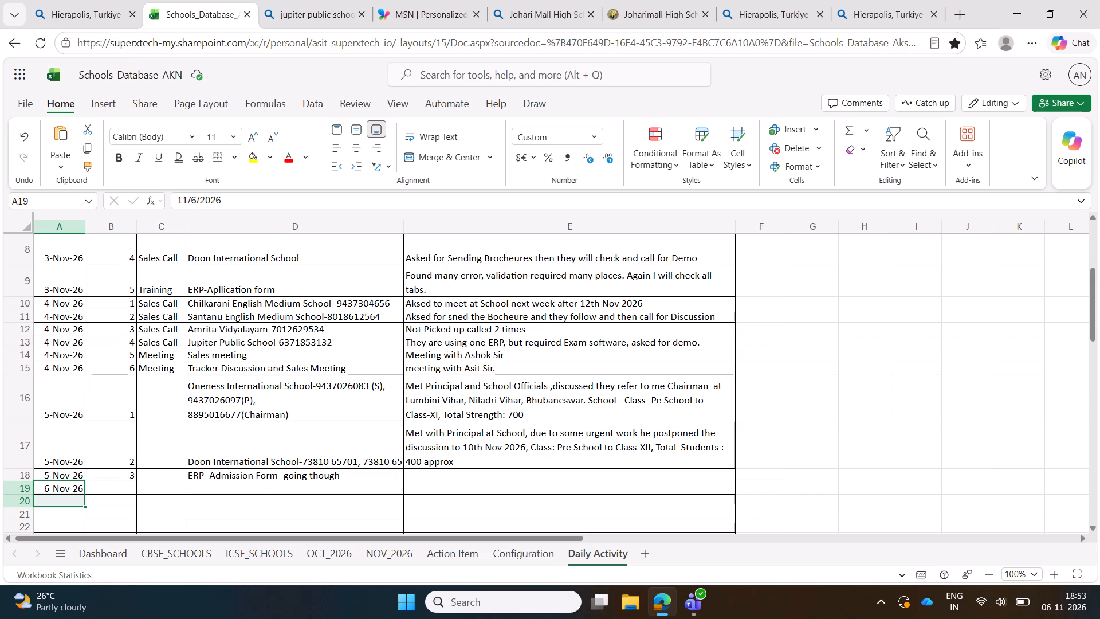
left_click(53, 491)
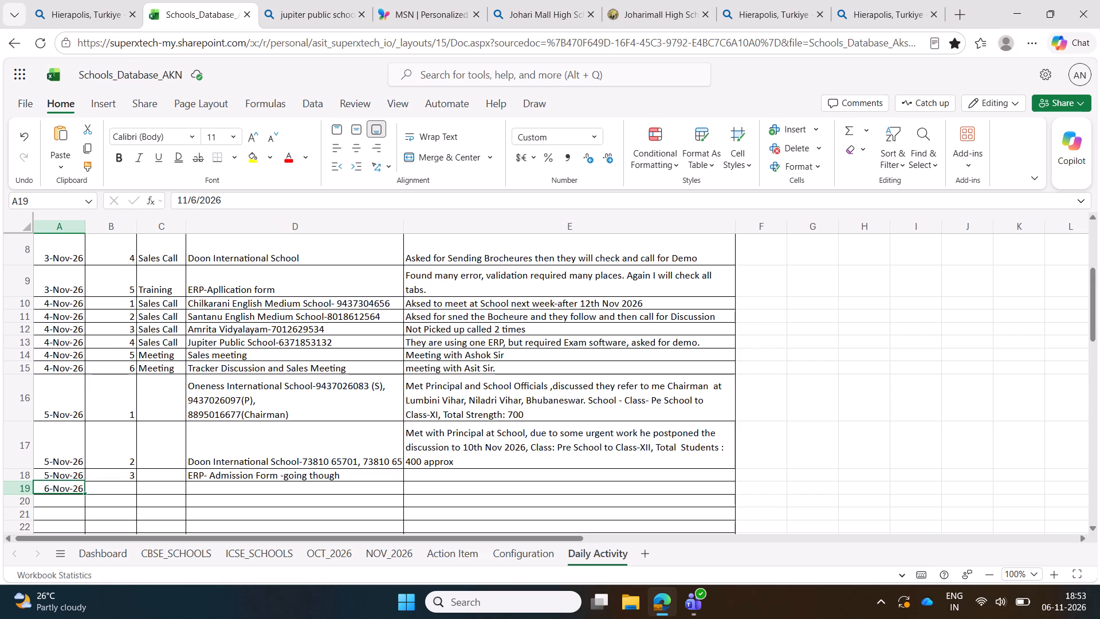
left_click_drag(65, 489, 65, 500)
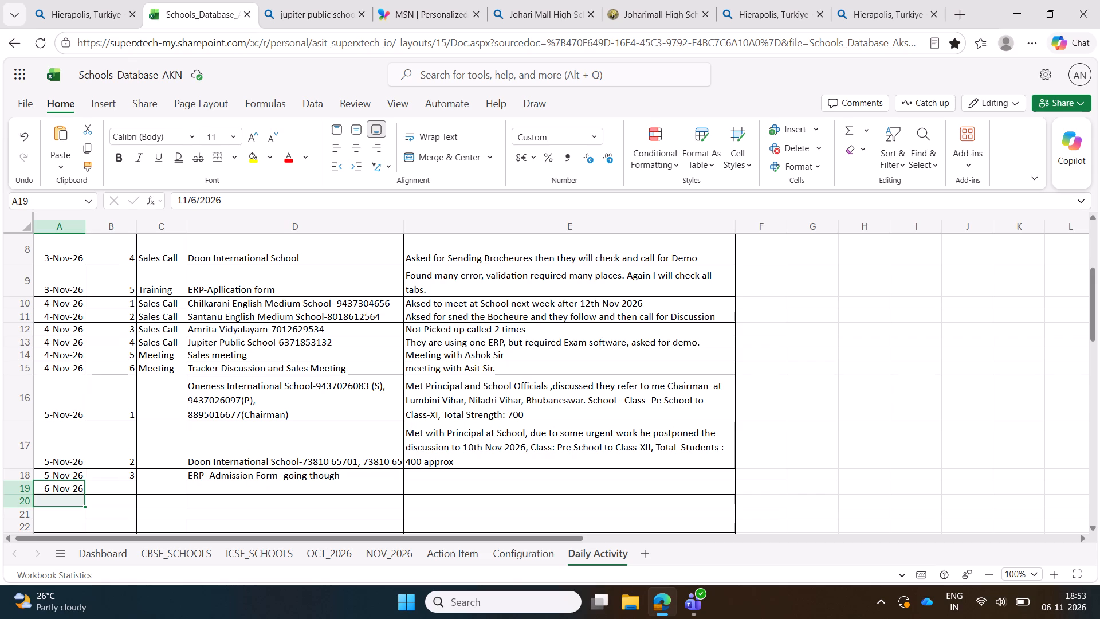
left_click_drag(65, 500, 63, 526)
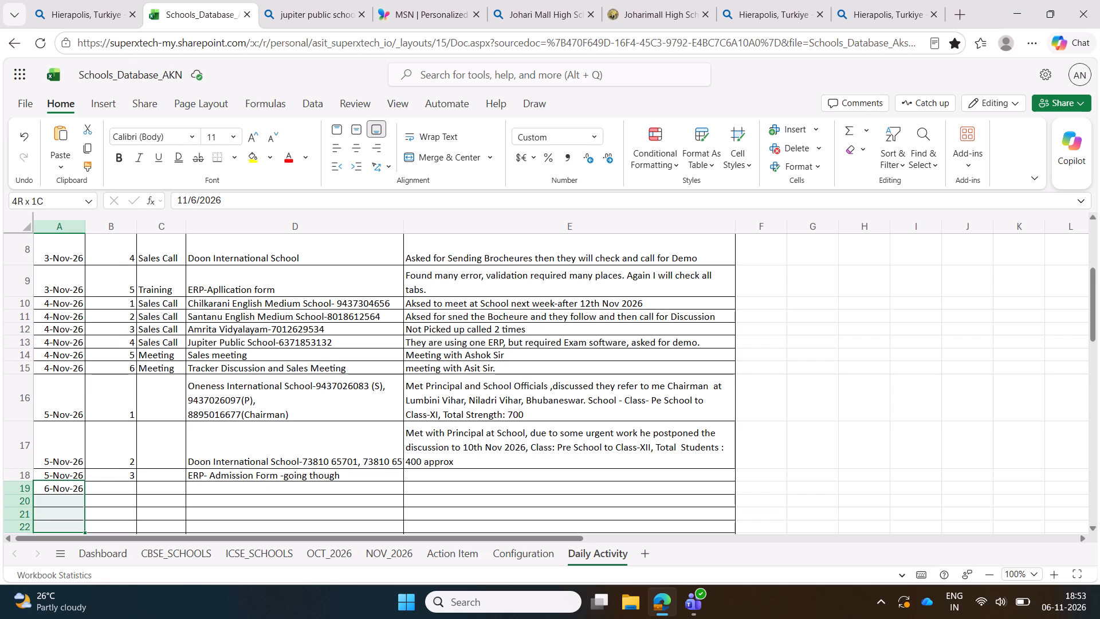
left_click_drag(63, 526, 82, 456)
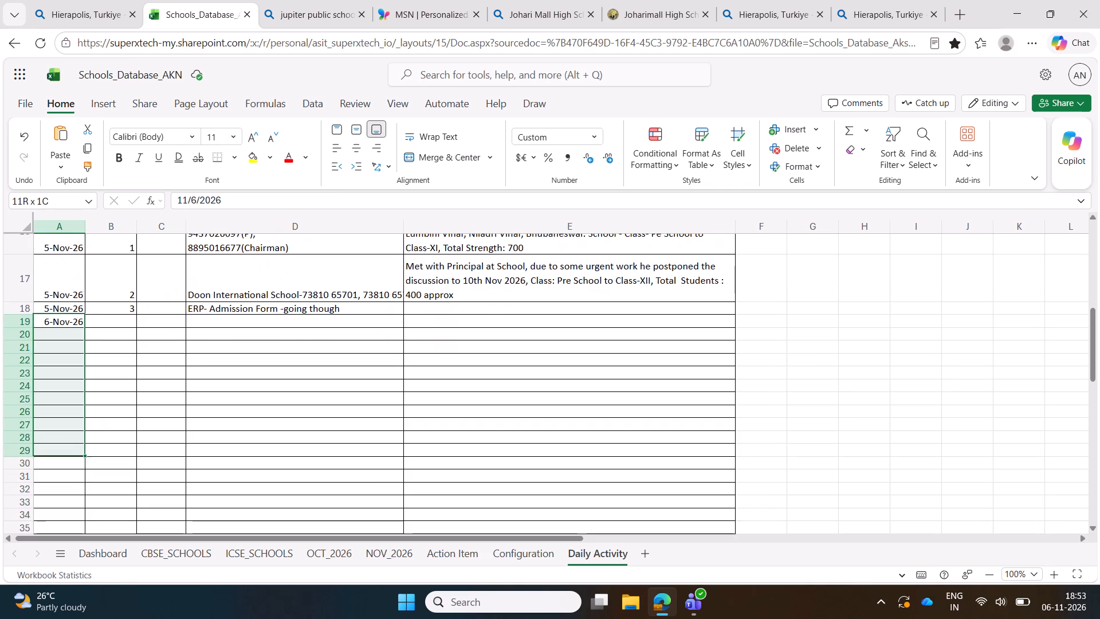
left_click_drag(82, 456, 83, 376)
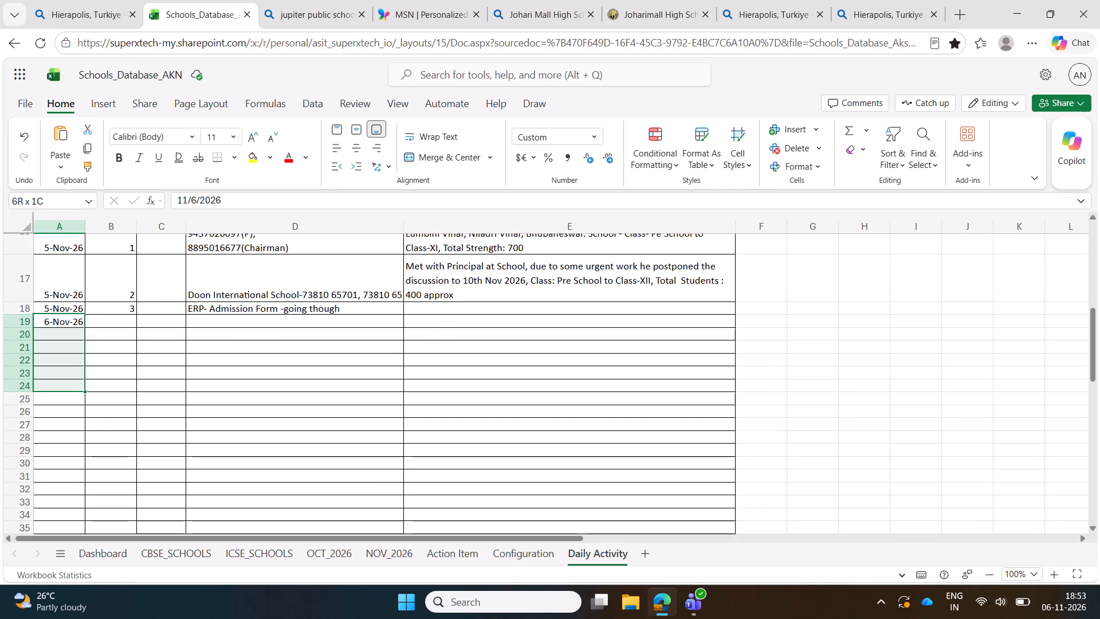
left_click_drag(83, 376, 84, 357)
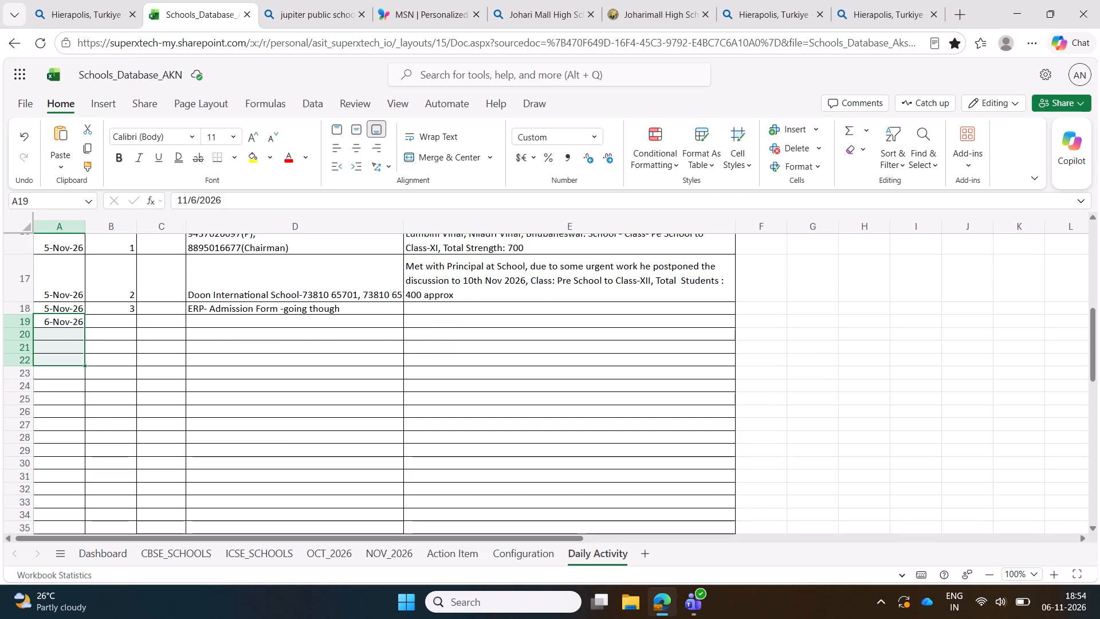
key("ctrl+d")
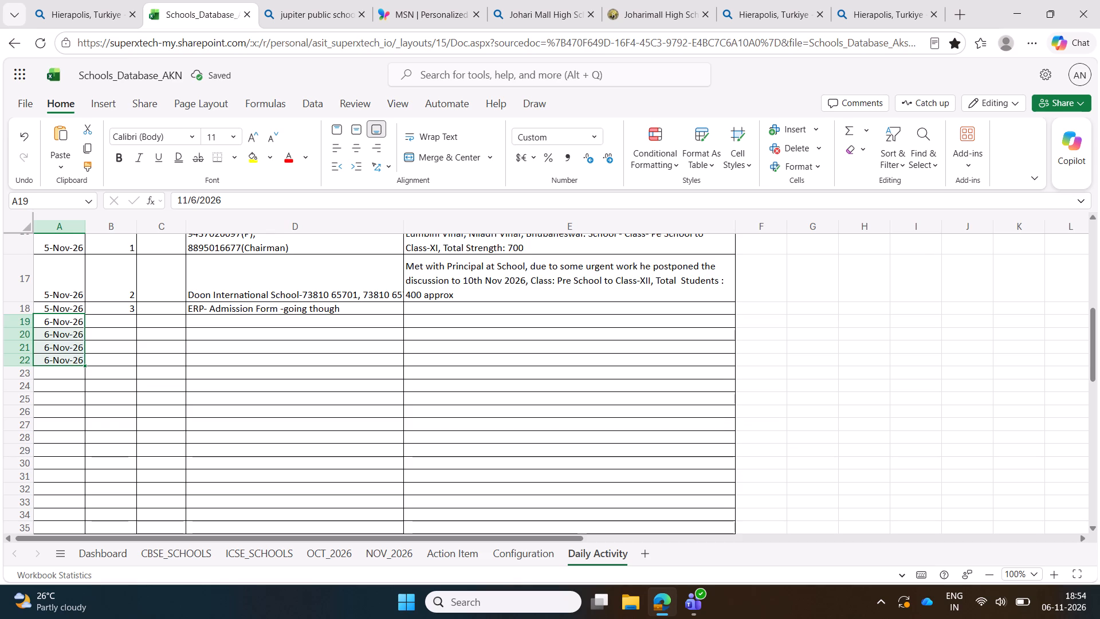
Number the 6-Nov-26 entries 1 to 4 in B19 to B22, entering 1 and 2 and extending the series.
left_click(119, 325)
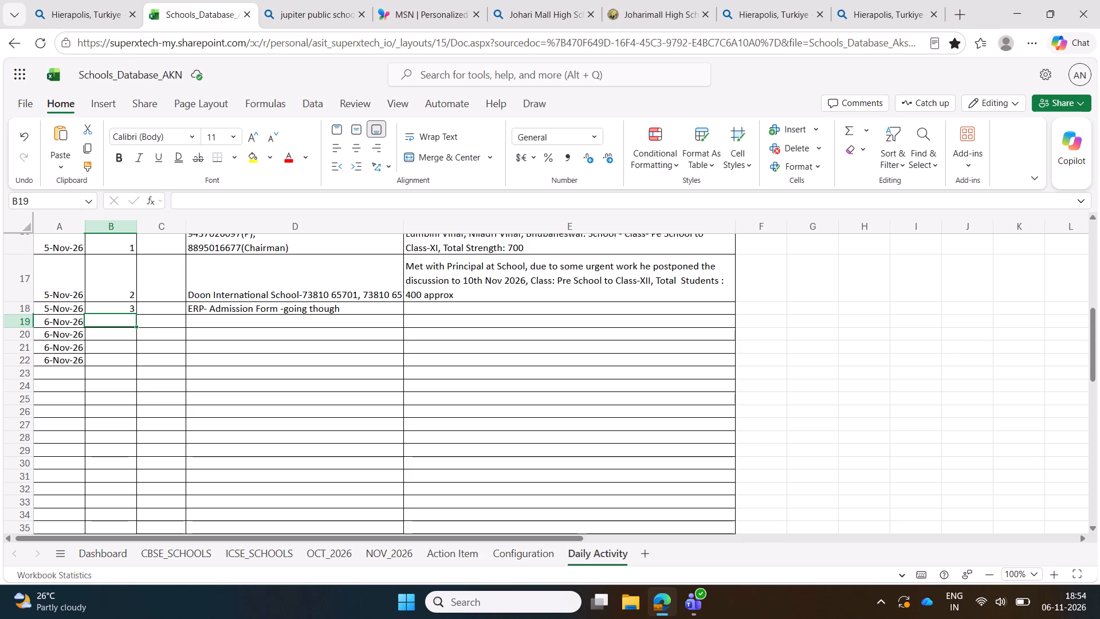
key("1")
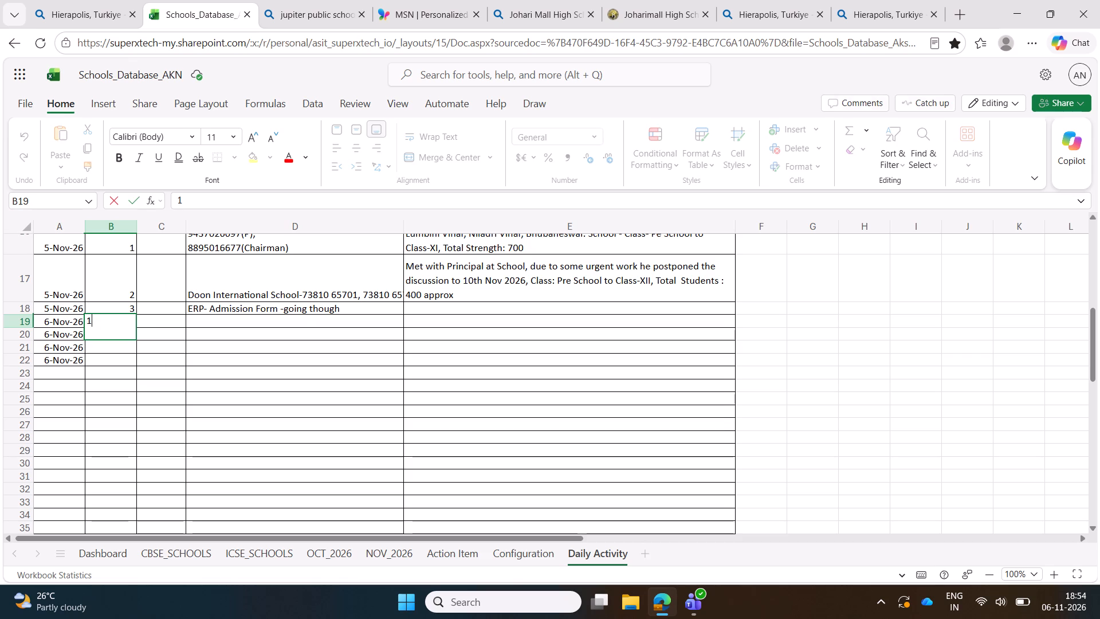
left_click(120, 344)
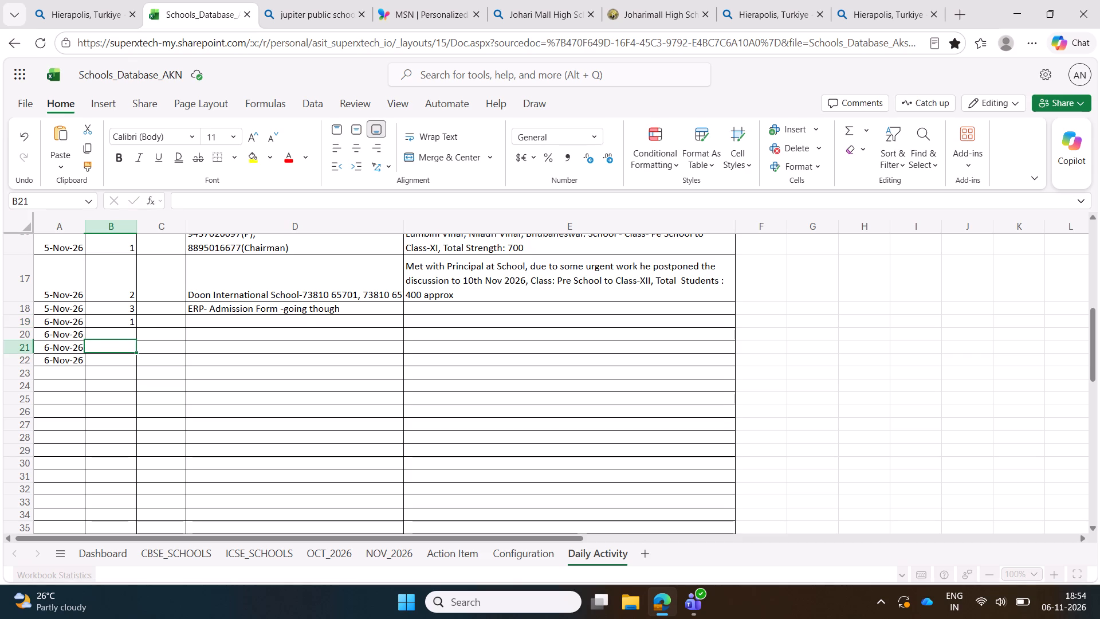
left_click(122, 333)
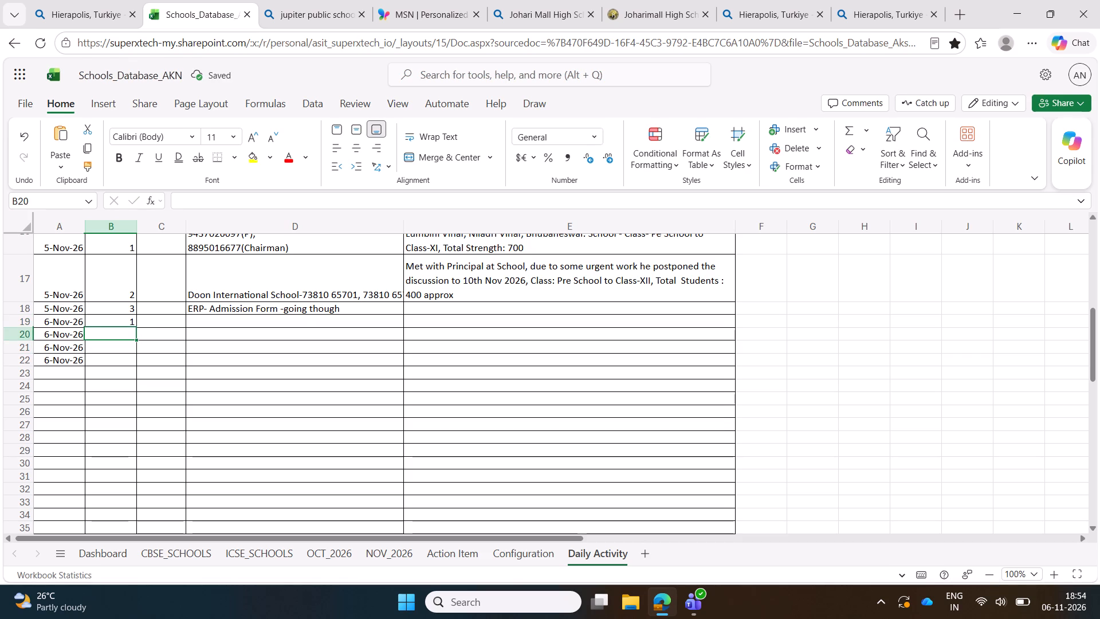
key("2")
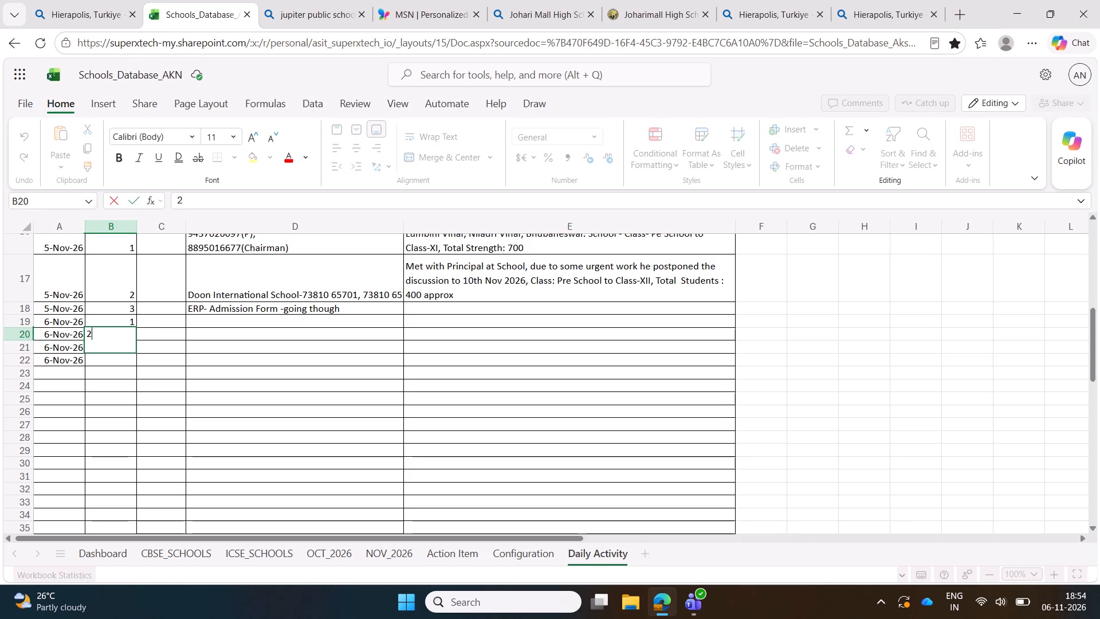
left_click(135, 381)
left_click_drag(124, 323, 124, 332)
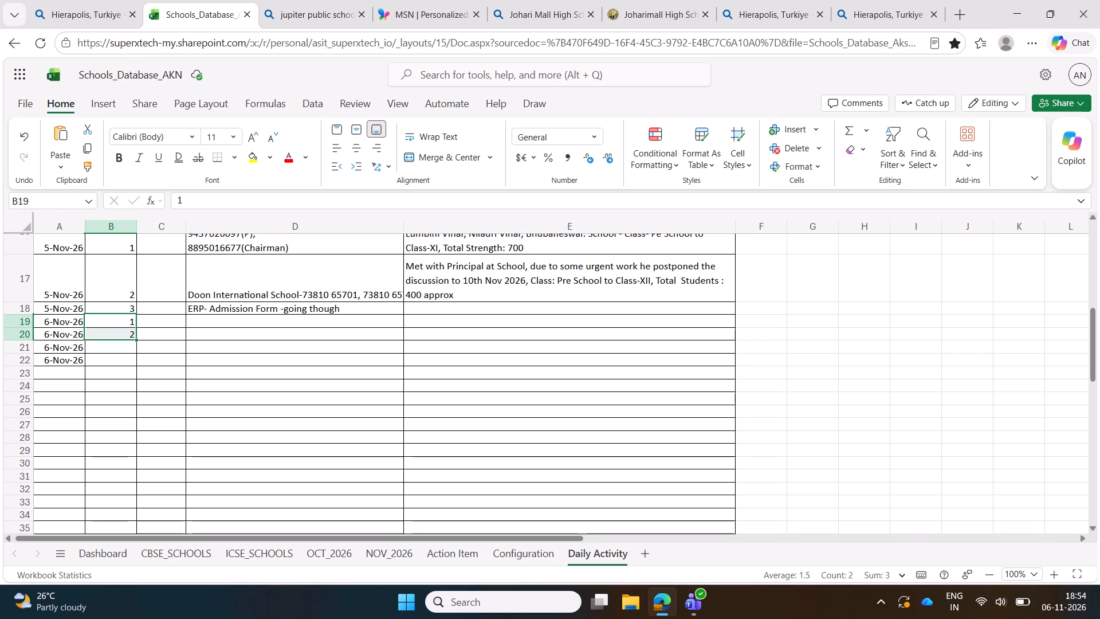
left_click_drag(137, 340, 136, 345)
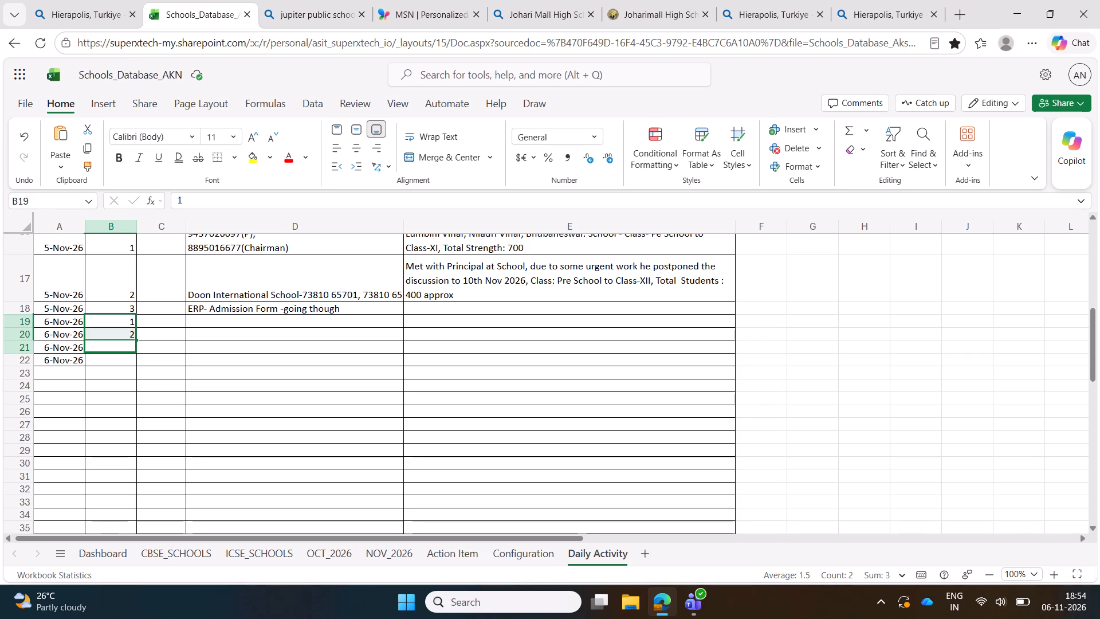
left_click_drag(136, 345, 136, 358)
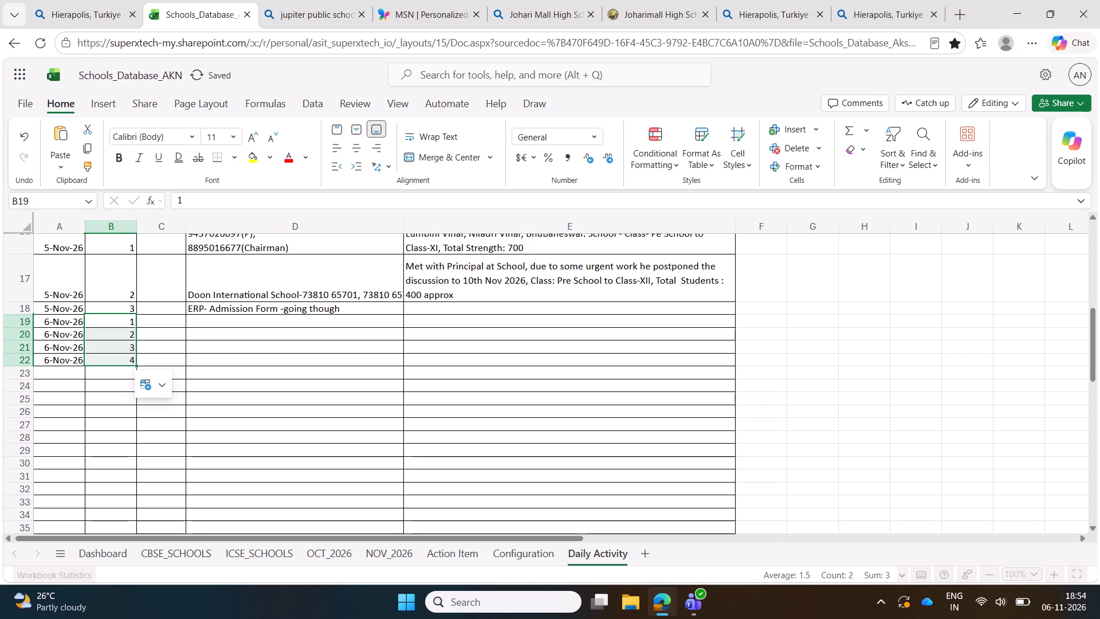
Select the empty activity type cell C19 for the first 6-Nov-26 entry.
left_click(176, 323)
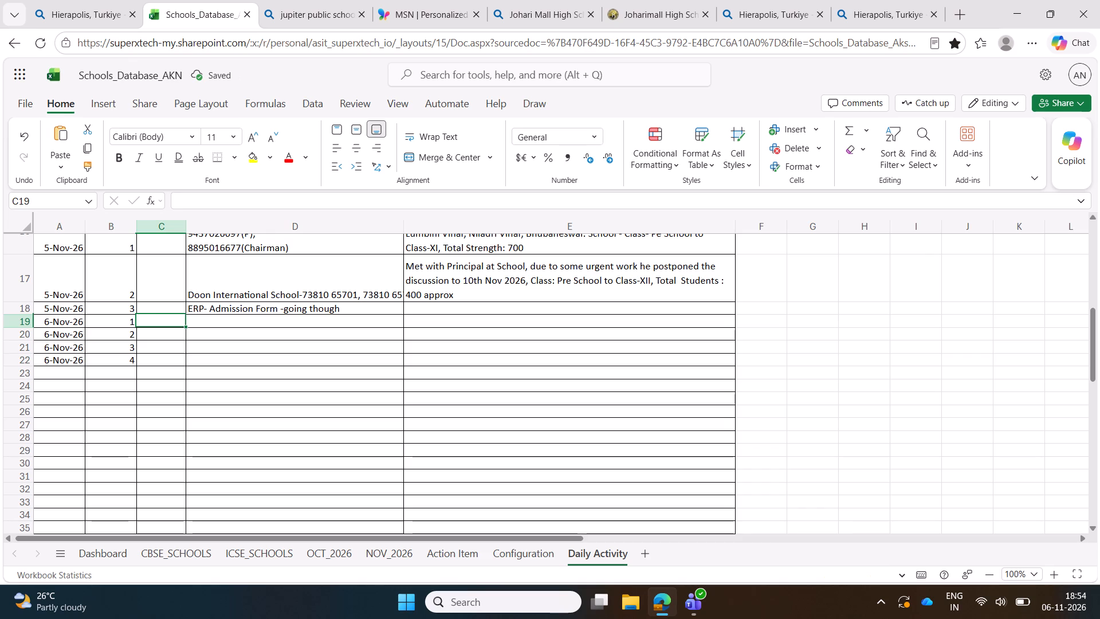
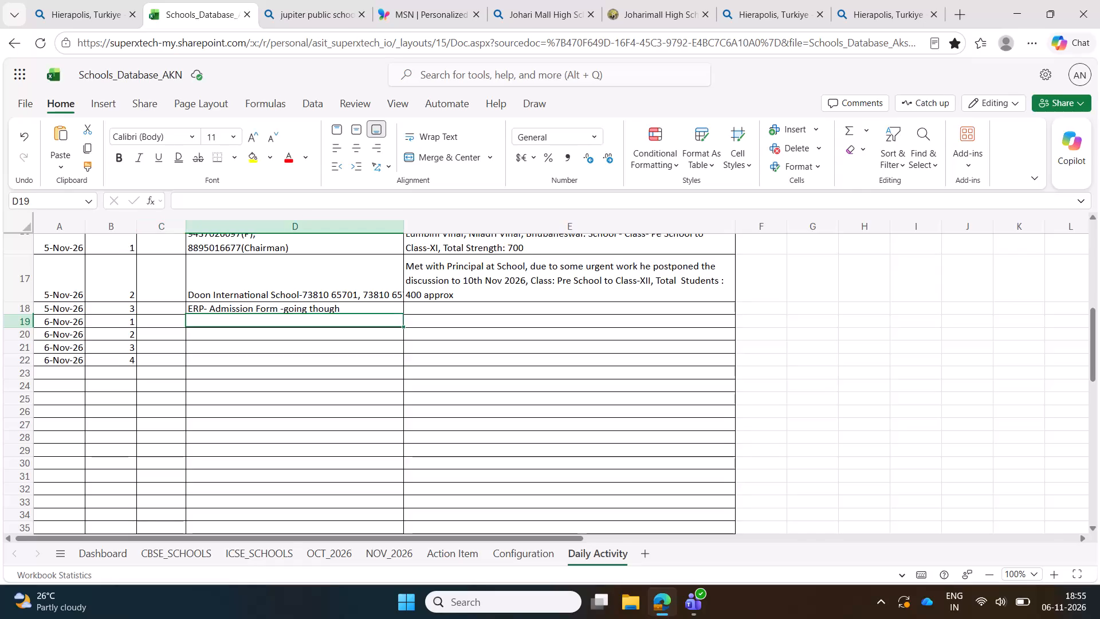
Review the earlier 4-Nov-26 and 5-Nov-26 entries in column D, returning to D19.
key("Up")
key("Up")
key("Up")
key("Up")
key("Up")
key("Up")
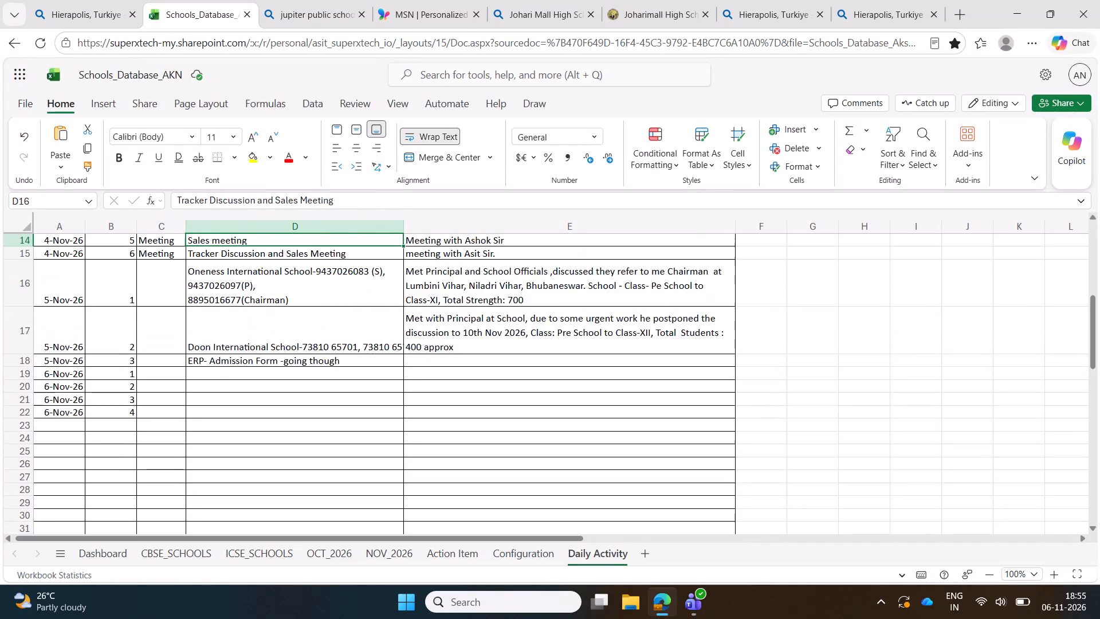
key("Up")
key("Up")
key("Down")
key("Down")
key("Down")
key("Down")
key("Down")
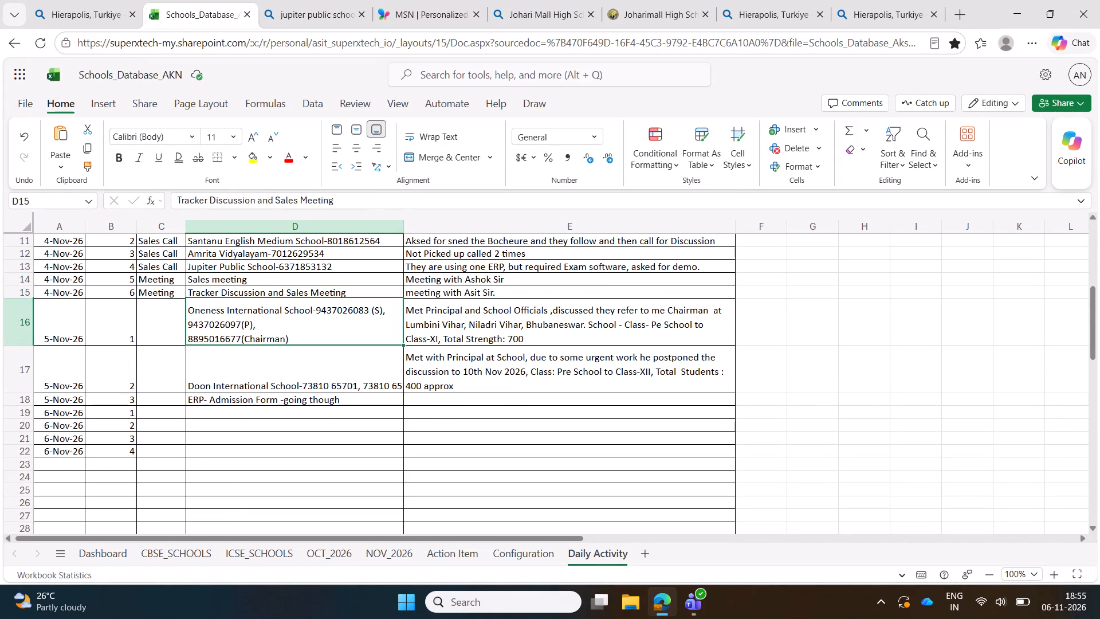
key("Down")
key("Down")
key("Down")
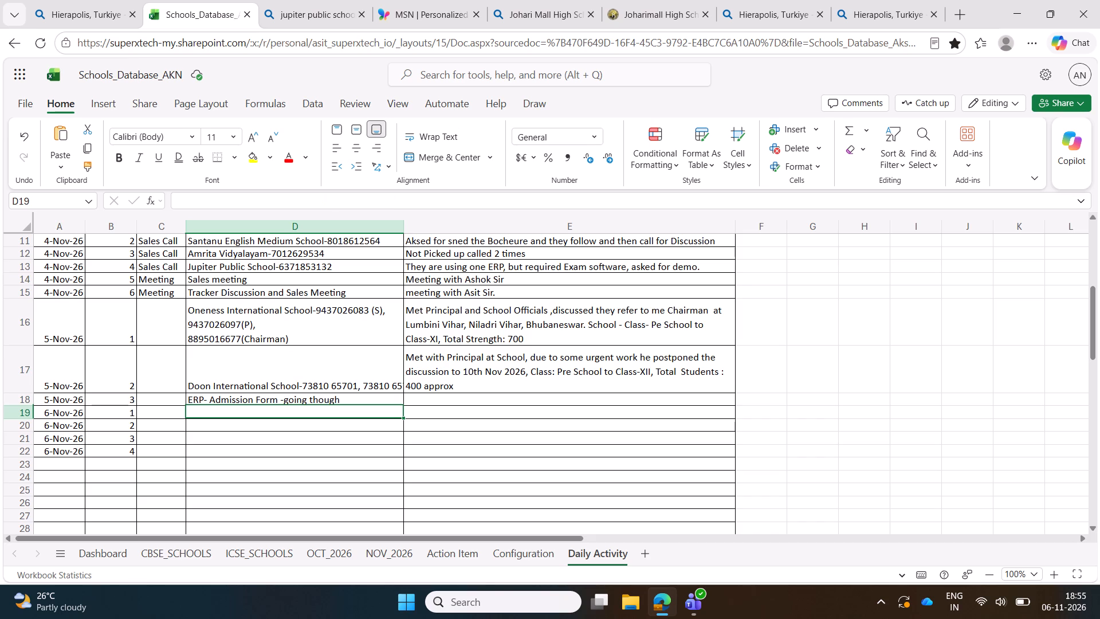
Enter Meeting in D19 for the first 6-Nov-26 activity.
type("EE")
key("BackSpace")
key("BackSpace")
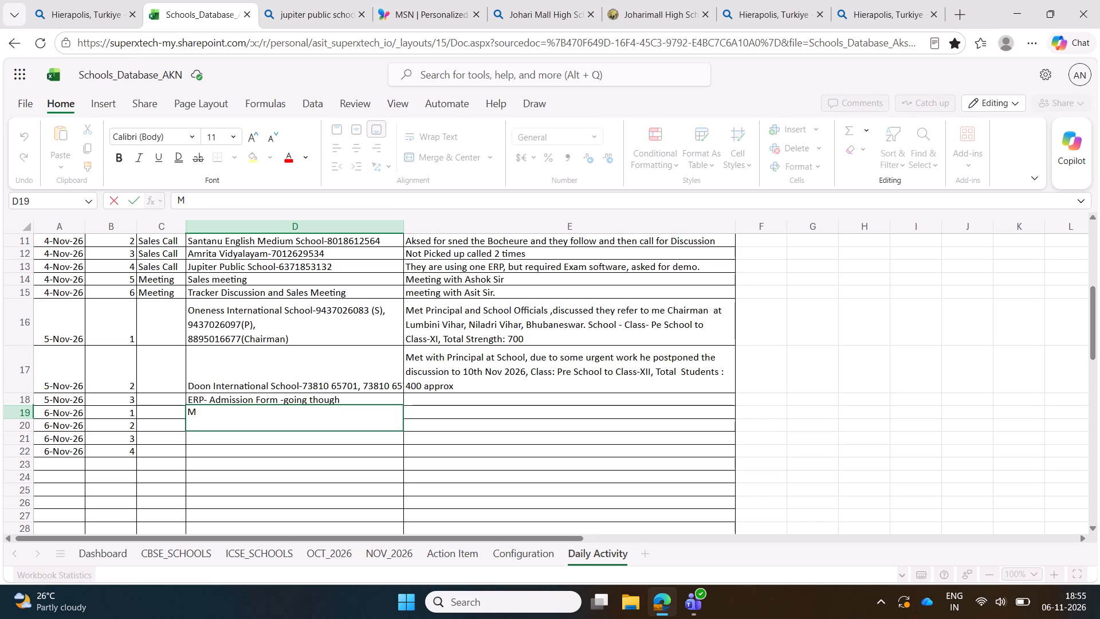
type("eetin")
type("g")
key("space")
key("Right")
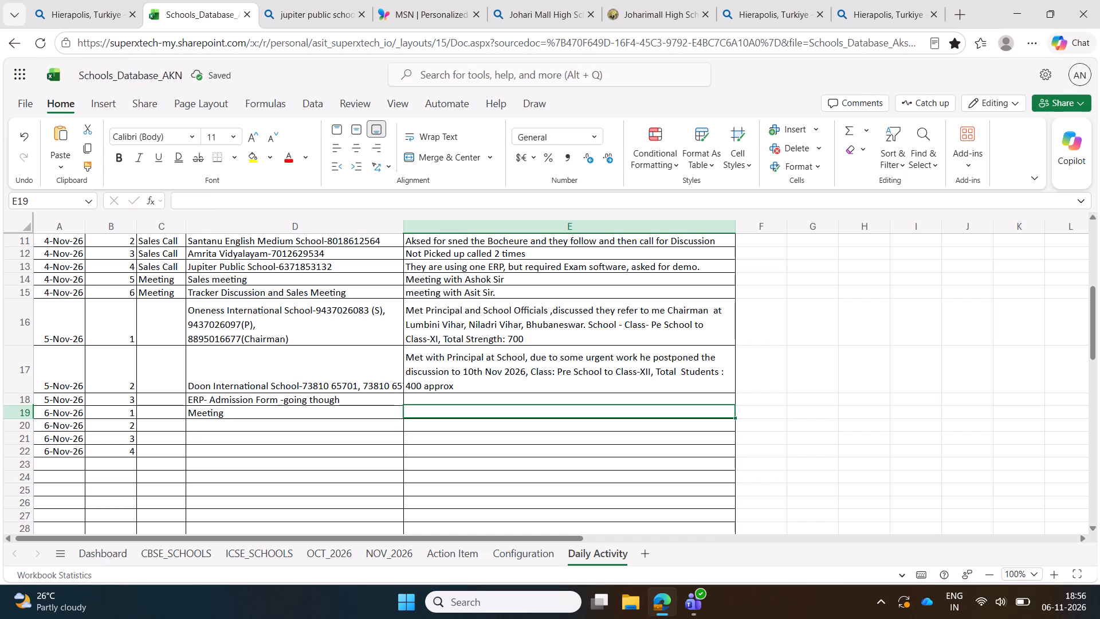
Enter the remark "Meeting with Addl Director, Higher Education, Regarding Smart Class Room Projects." in E19.
type("Meeting with")
key("space")
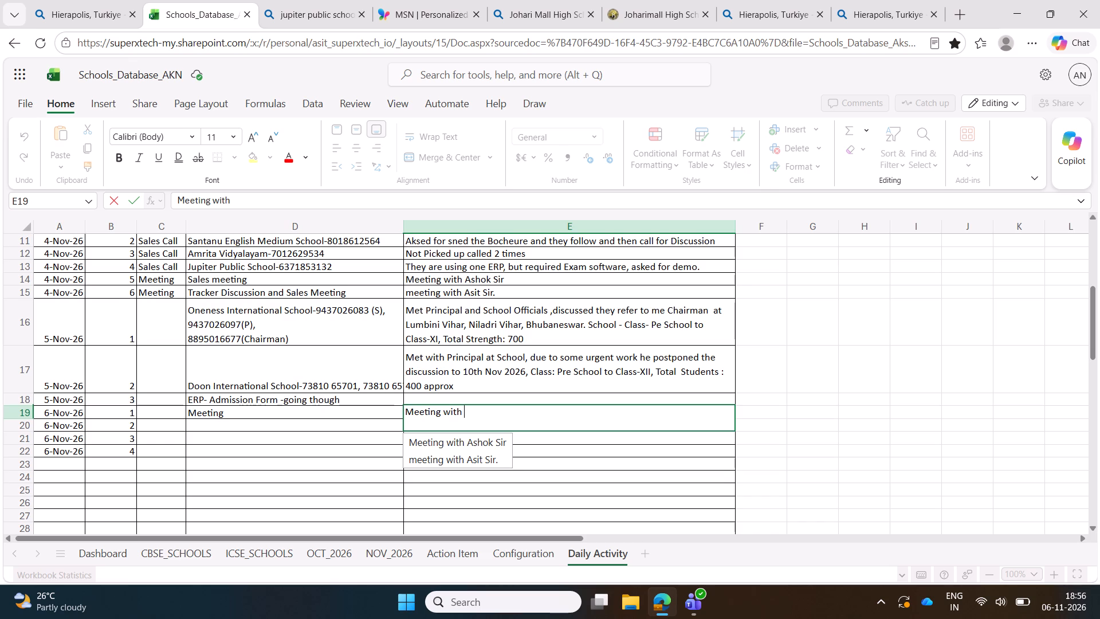
type("Addl Director")
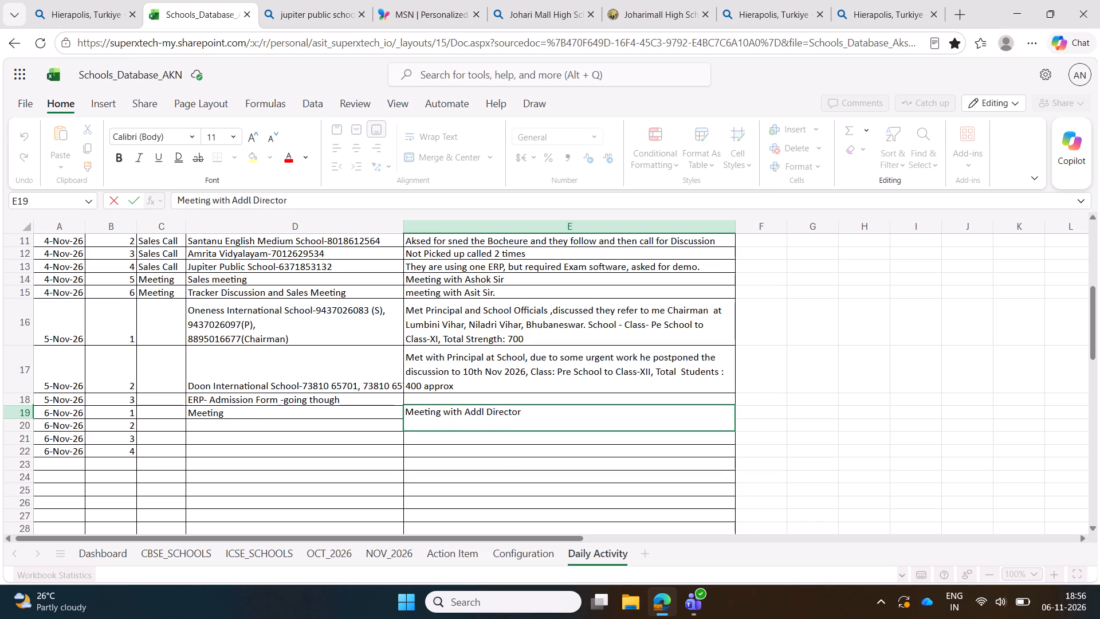
type(", Higher Education, Regarding")
key("space")
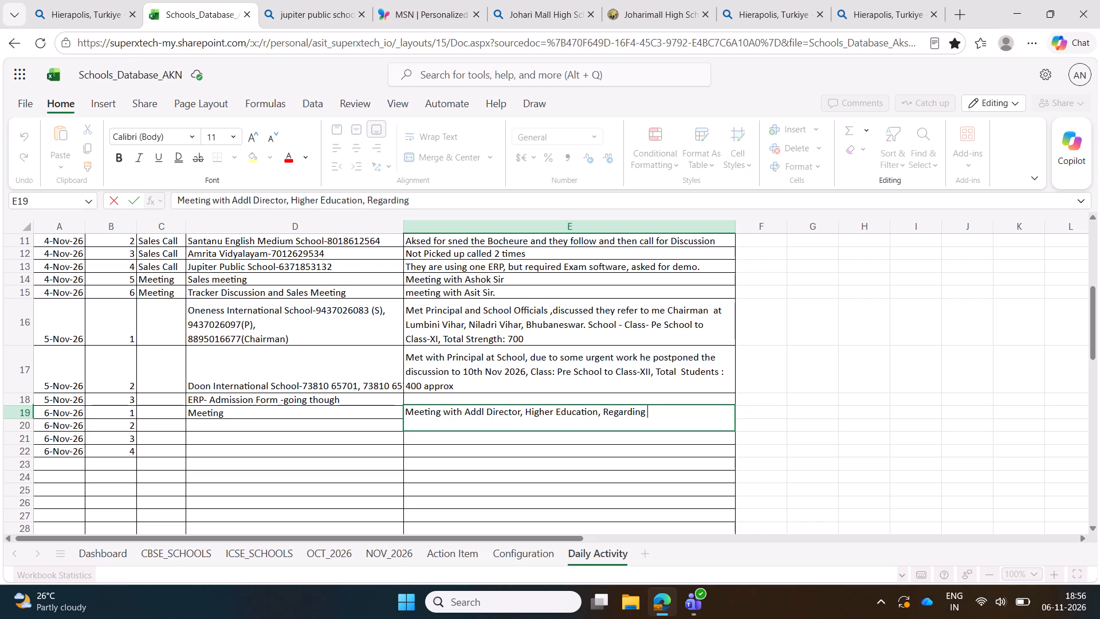
type("Sam")
key("r")
key("BackSpace")
key("BackSpace")
key("BackSpace")
type("mart Calss")
key("space")
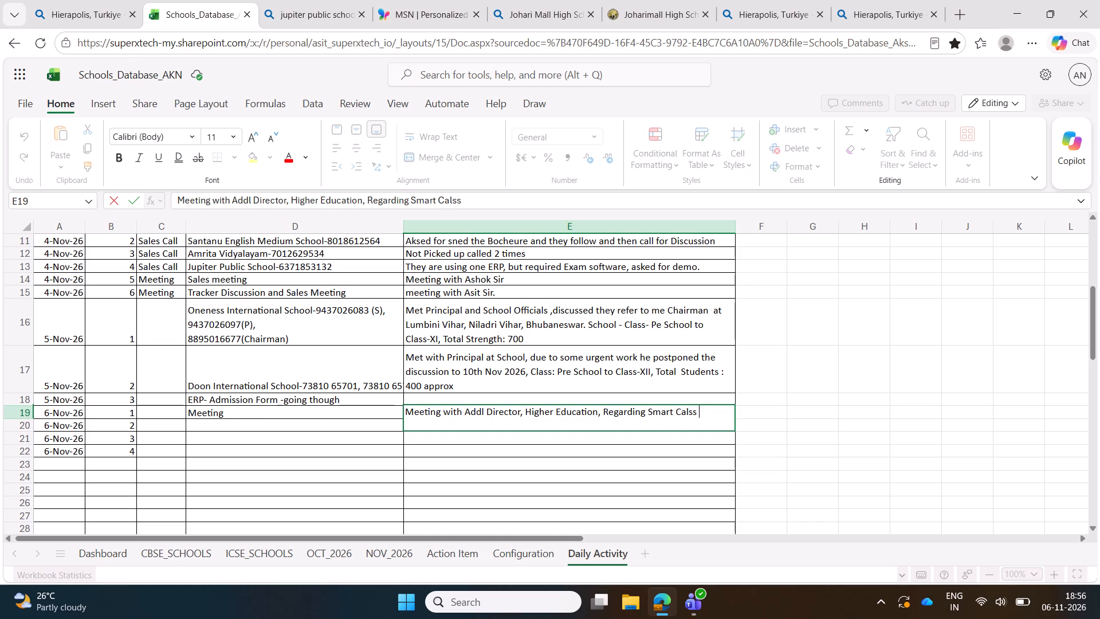
key("BackSpace")
key("BackSpace")
key("BackSpace")
key("BackSpace")
key("BackSpace")
type("lass Room")
key("space")
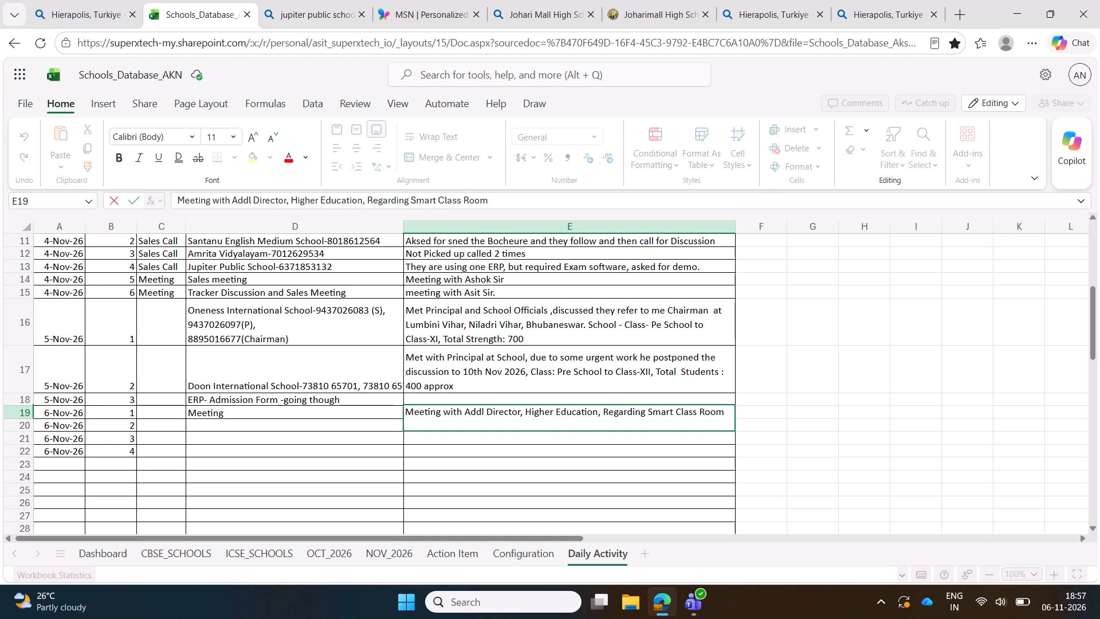
type("Projects")
key("period")
key("Return")
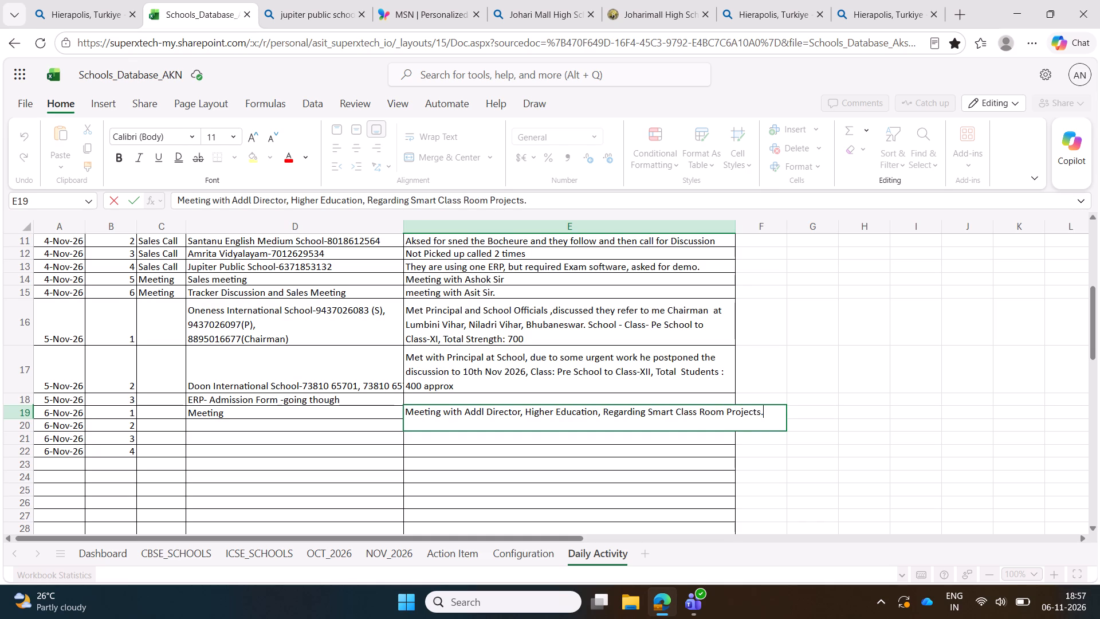
Set the activity type to Meeting in C19 and Sales Call in C20.
left_click(202, 422)
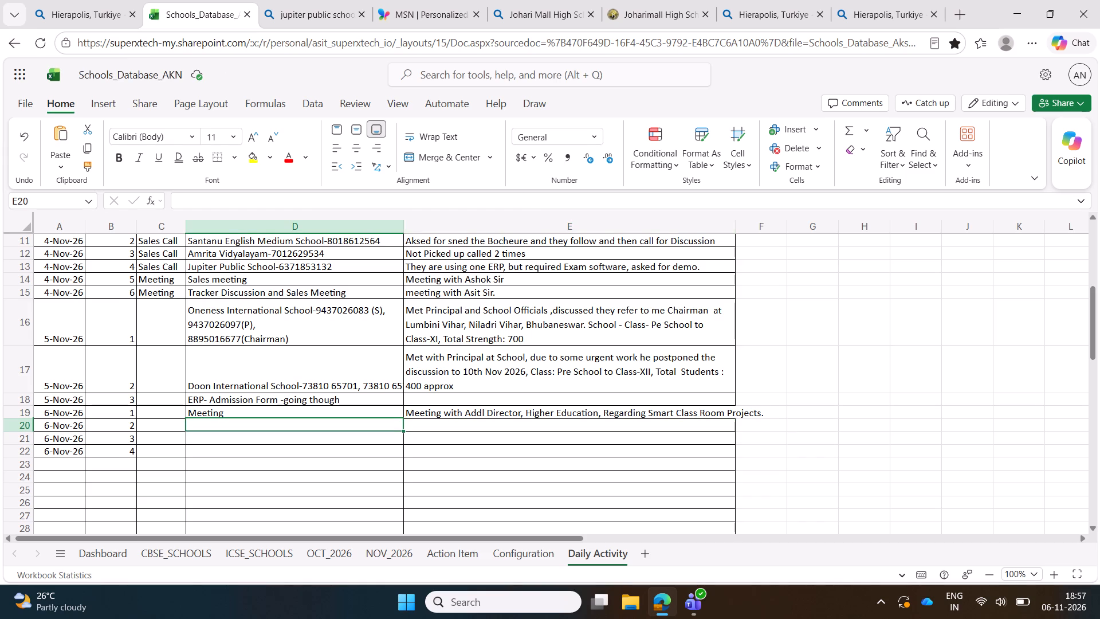
left_click(167, 414)
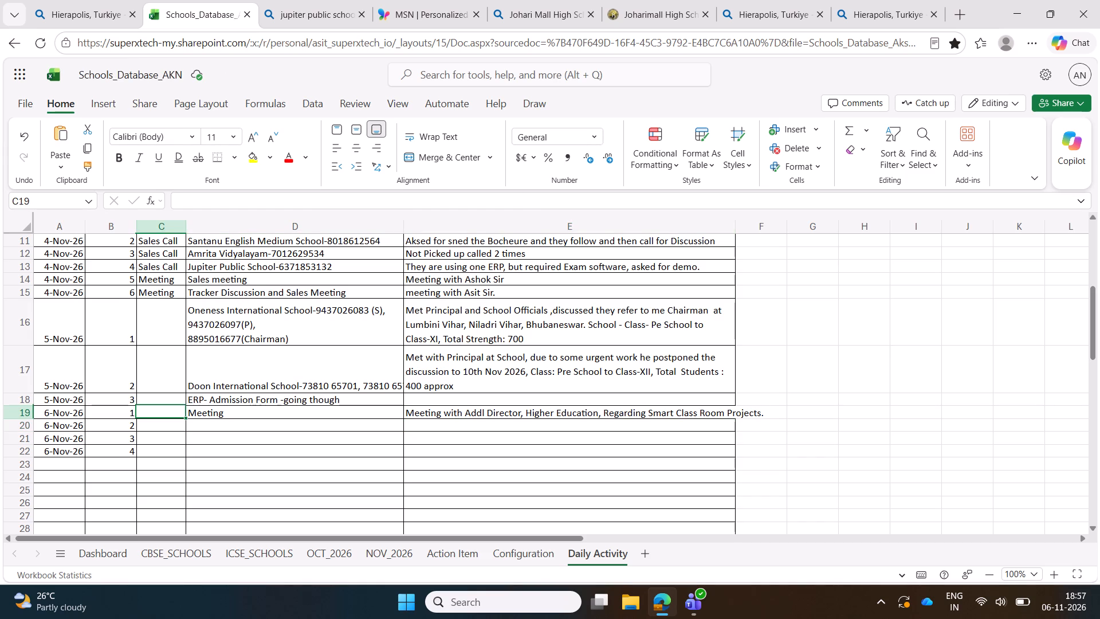
key("shift+m")
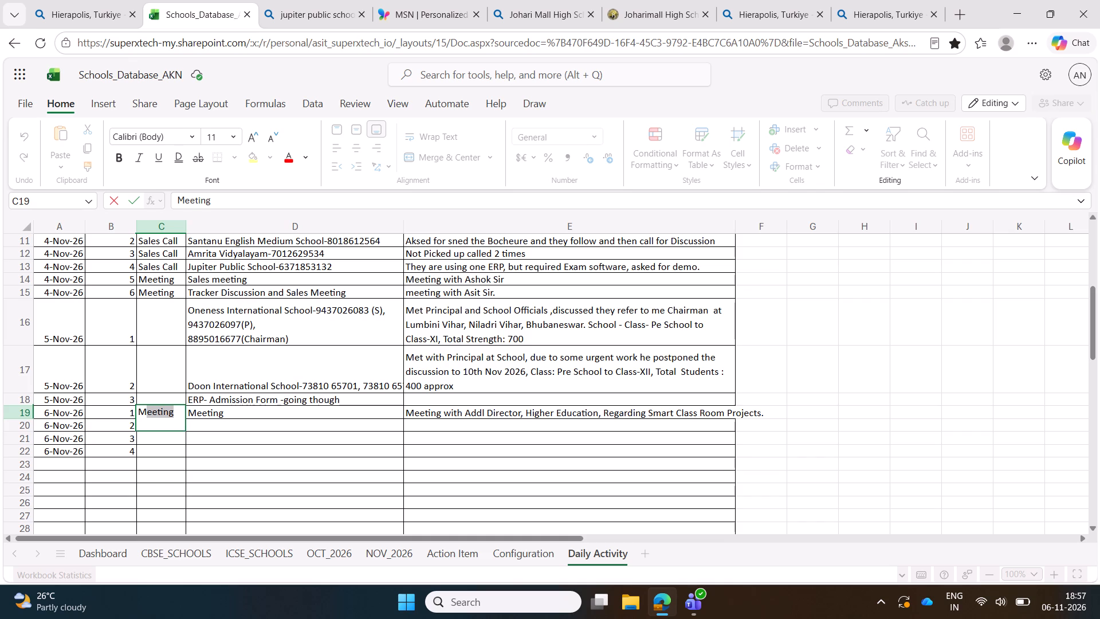
key("Down")
type("Sal")
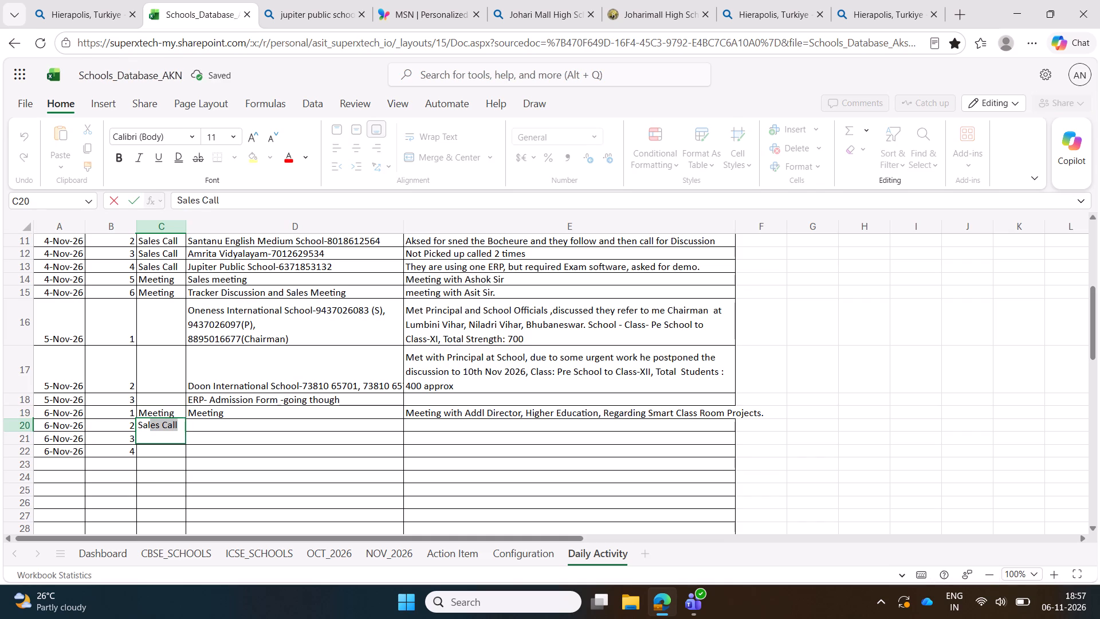
key("Right")
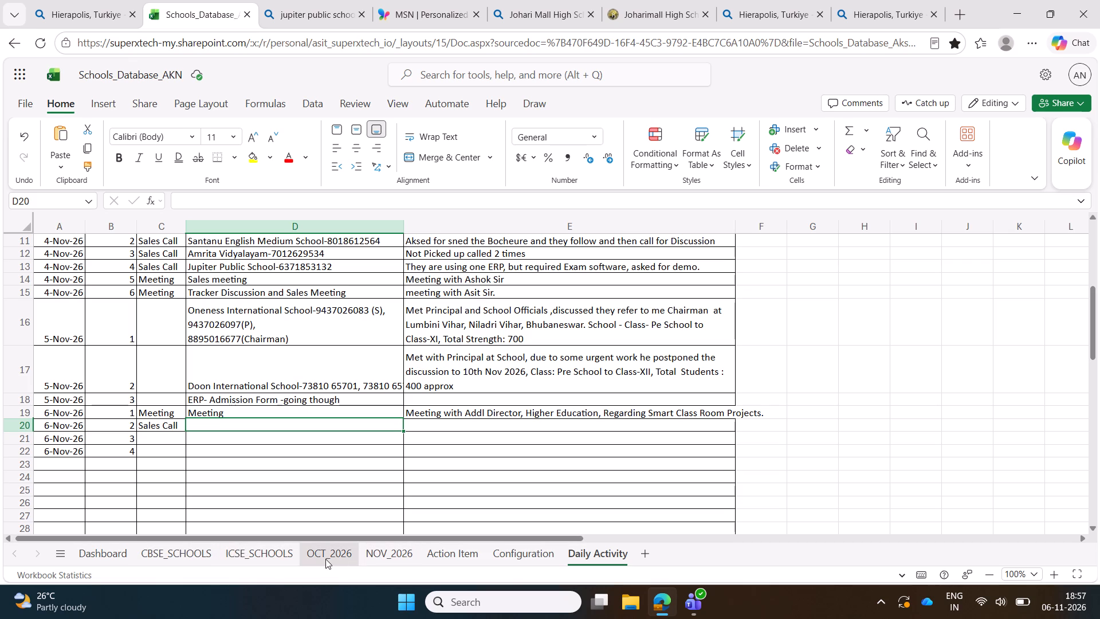
Look through the school names in the NOV_2026 sheet to locate Johari Mall High School.
left_click(375, 551)
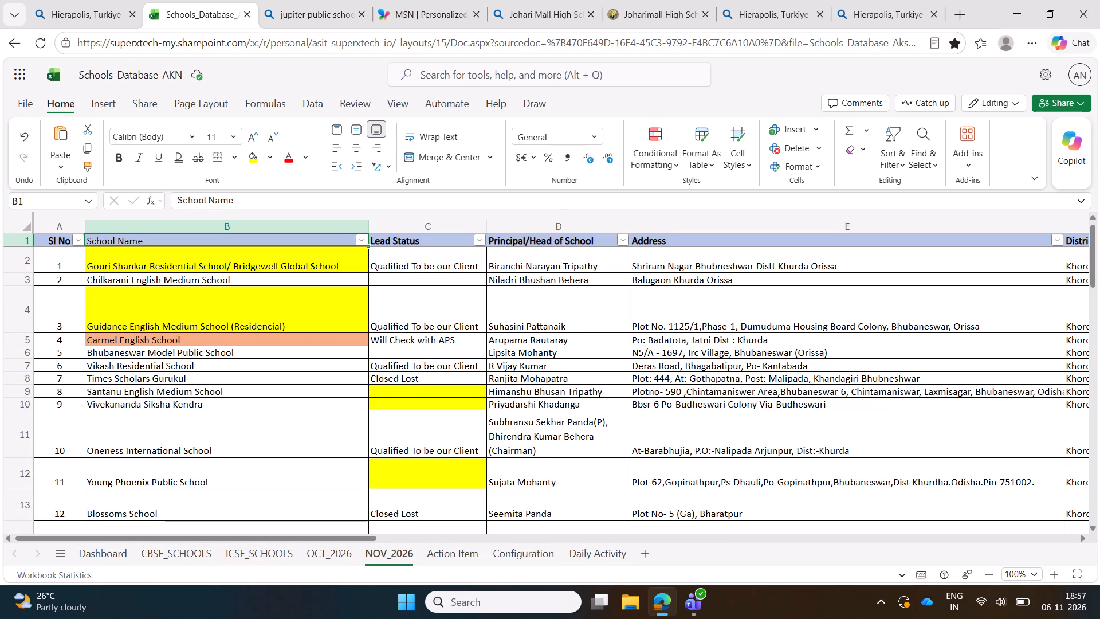
key("Down")
key("Down")
key("Down")
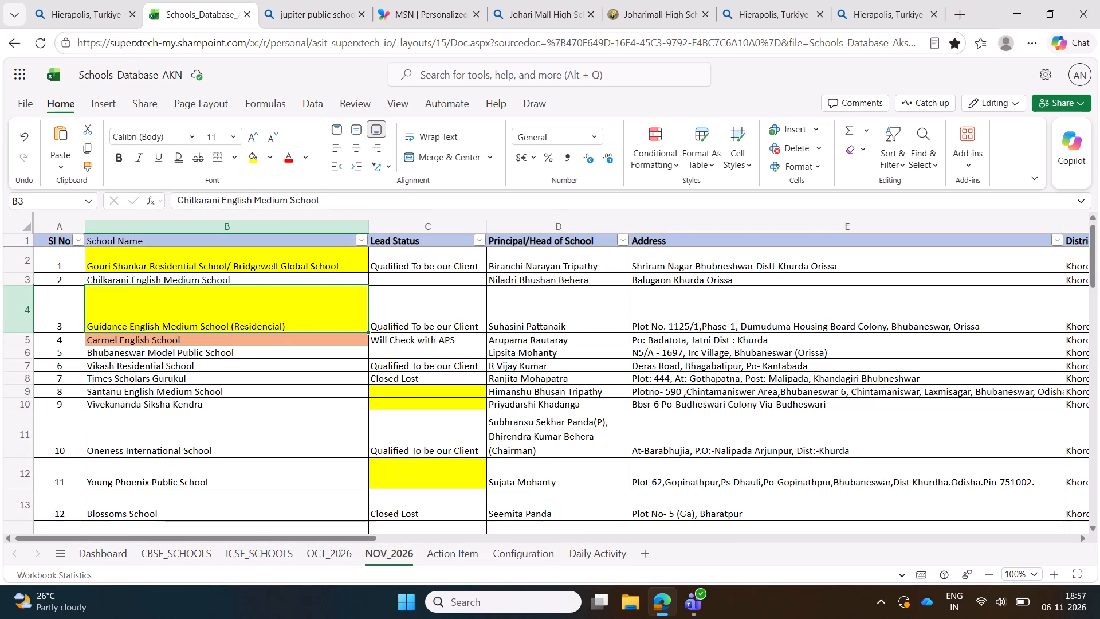
key("Down")
key("Down")
key("Down")
key("Down")
key("Down")
key("Down")
key("Down")
key("Down")
key("Down")
key("Down")
key("Down")
key("Down")
key("Down")
key("Down")
key("Down")
key("Down")
key("Down")
key("Down")
key("Down")
key("Down")
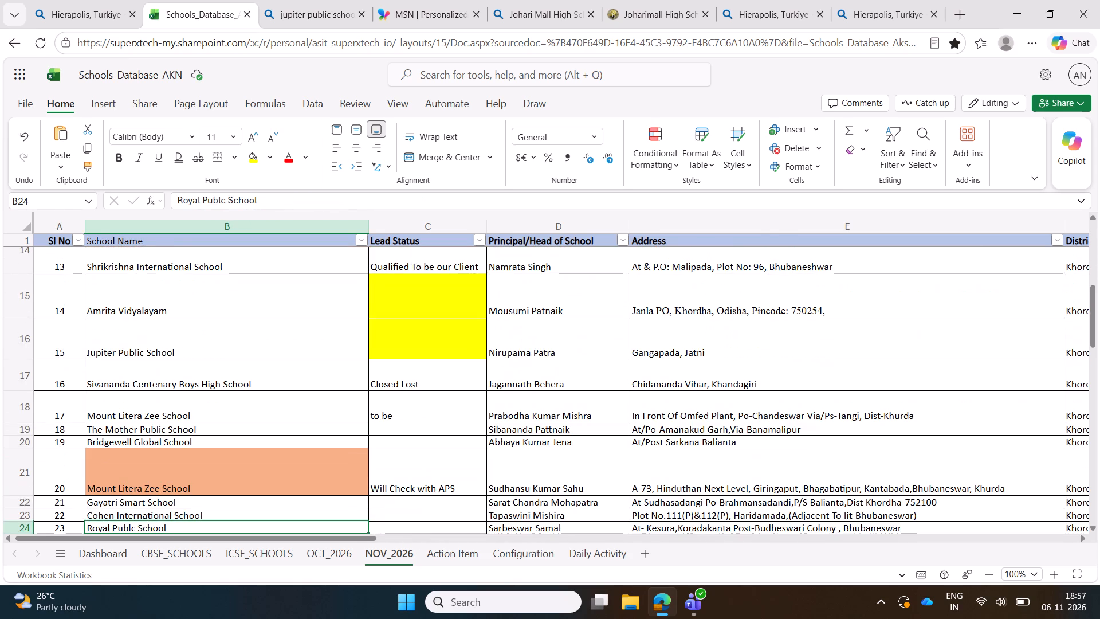
key("Up")
key("Up")
key("Up")
key("Up")
key("Down")
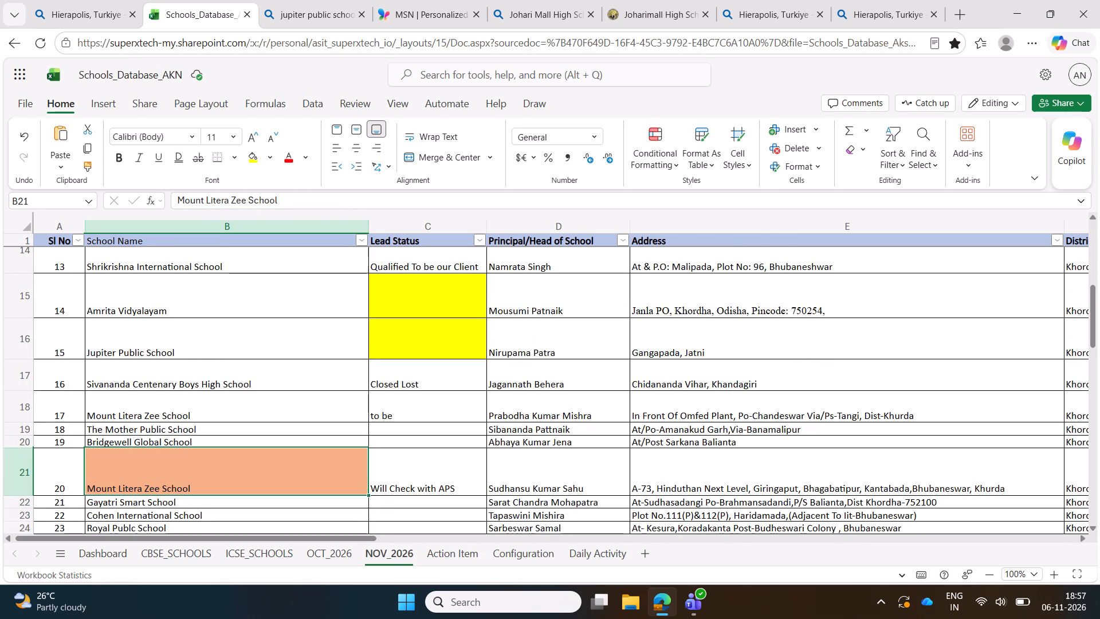
key("Down")
key("Down")
key("Up")
key("Up")
key("Up")
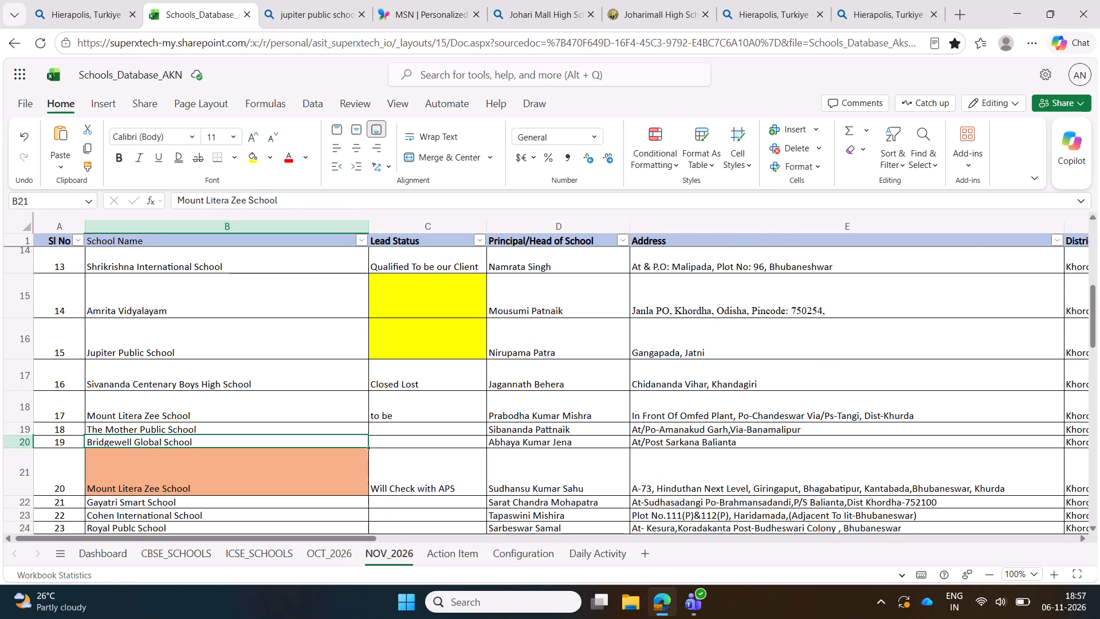
key("Up")
key("Down")
key("Down")
key("Down")
key("Down")
key("Down")
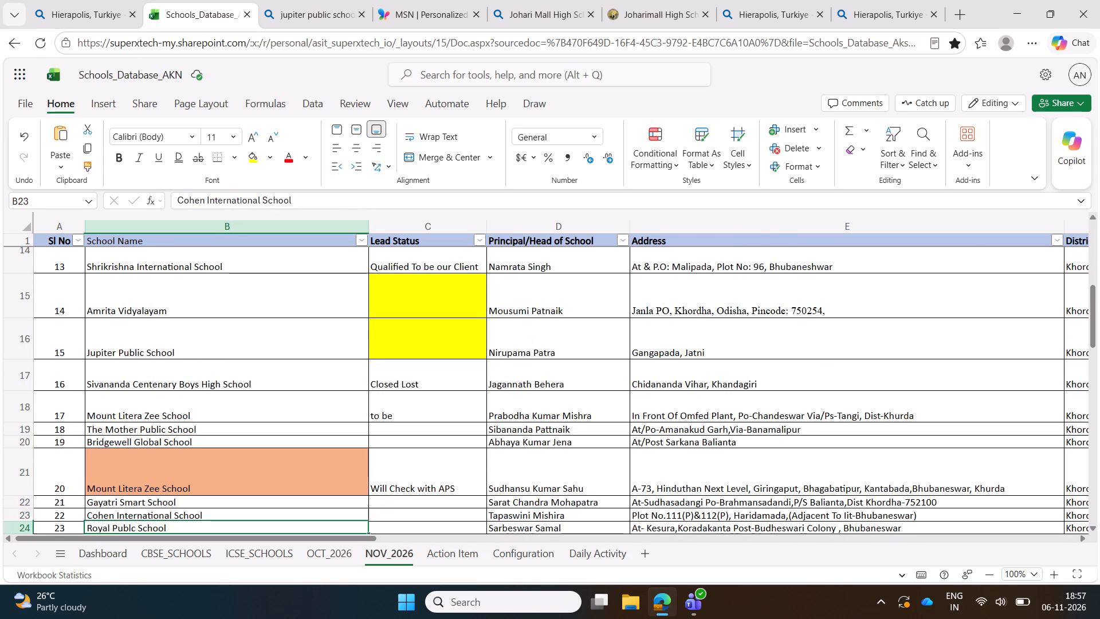
key("Down")
key("Down")
key("Down")
key("Down")
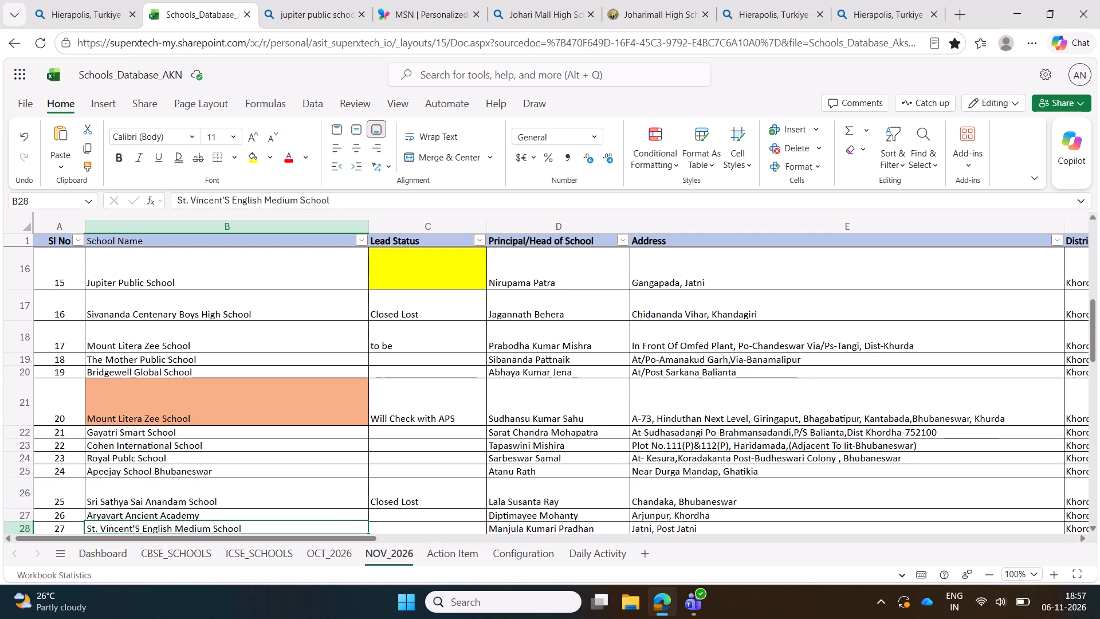
key("Down")
key("Down")
key("Down")
key("Down")
key("Down")
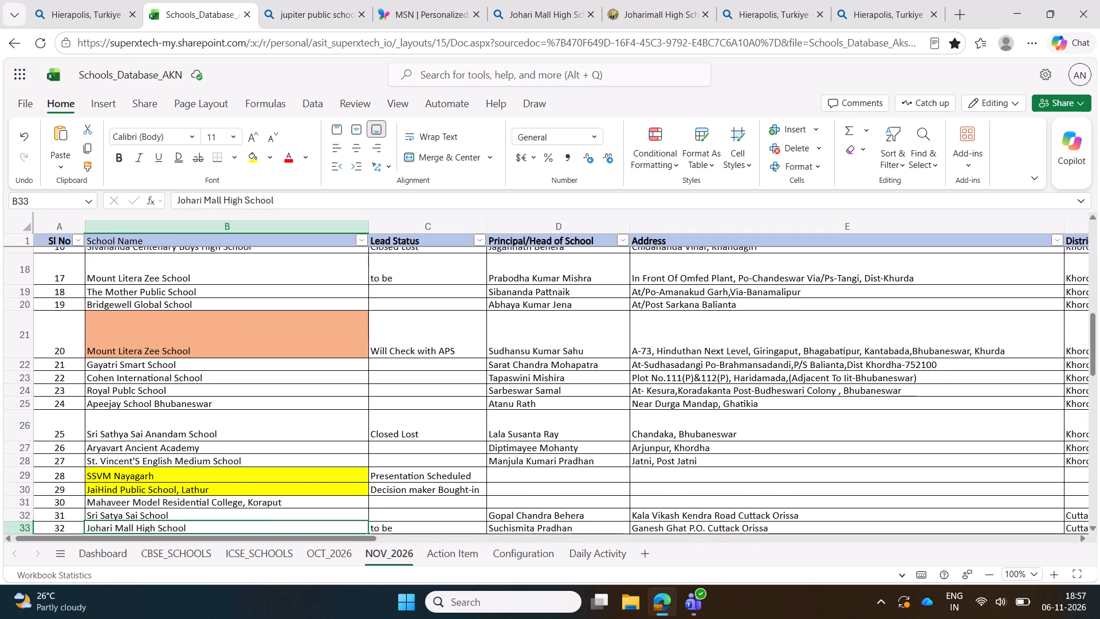
Copy the name Johari Mall High School from B33 of NOV_2026 into D20 of the Daily Activity sheet.
double_click(196, 530)
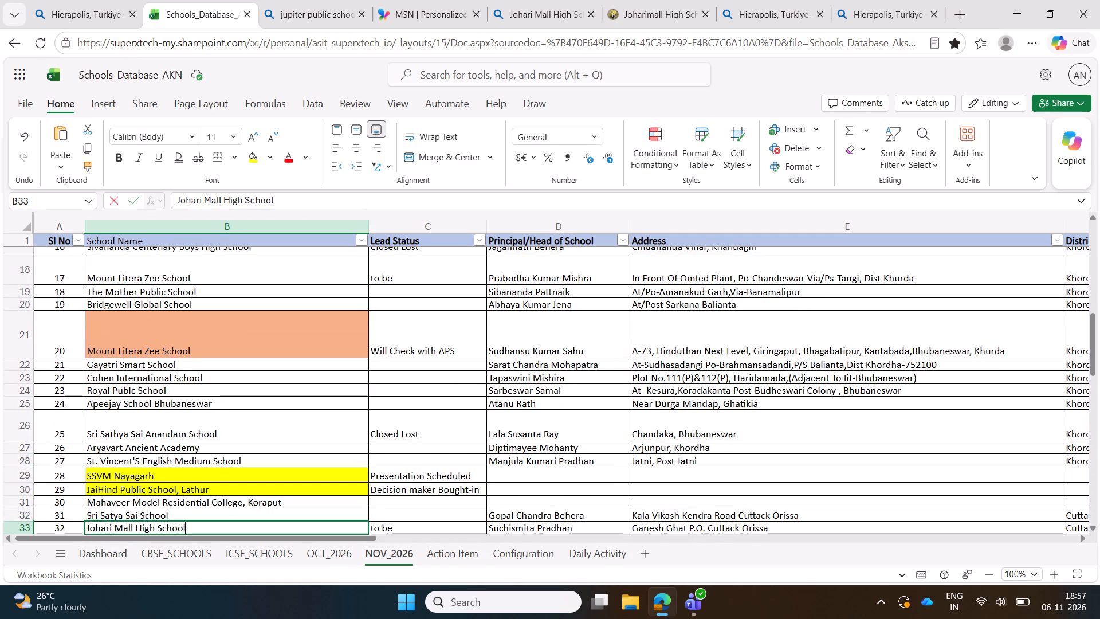
left_click_drag(196, 530, 86, 535)
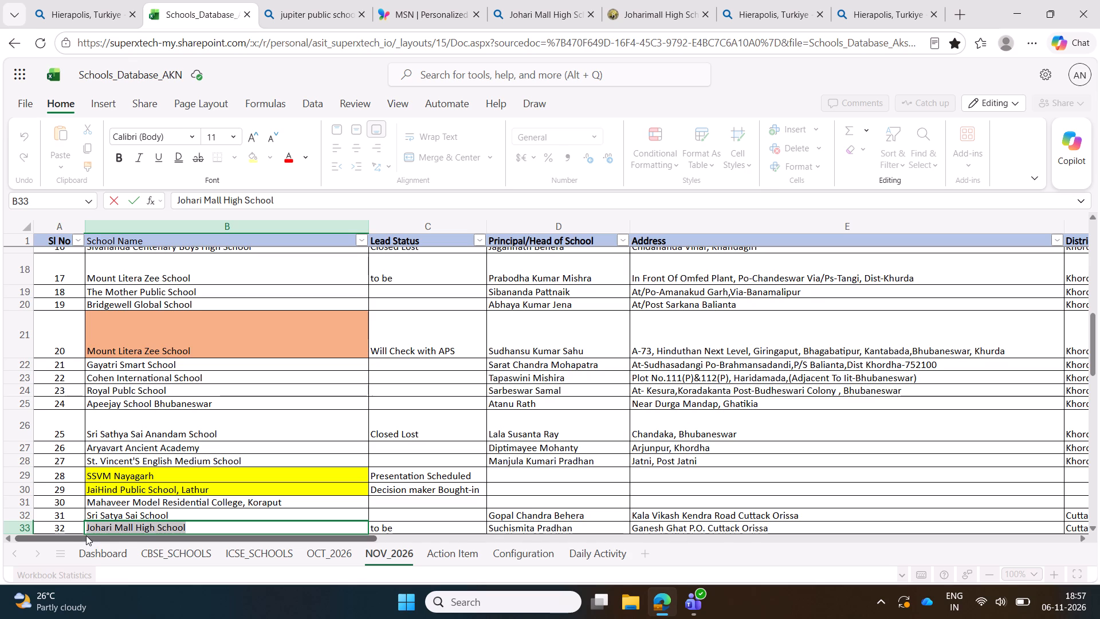
key("ctrl+c")
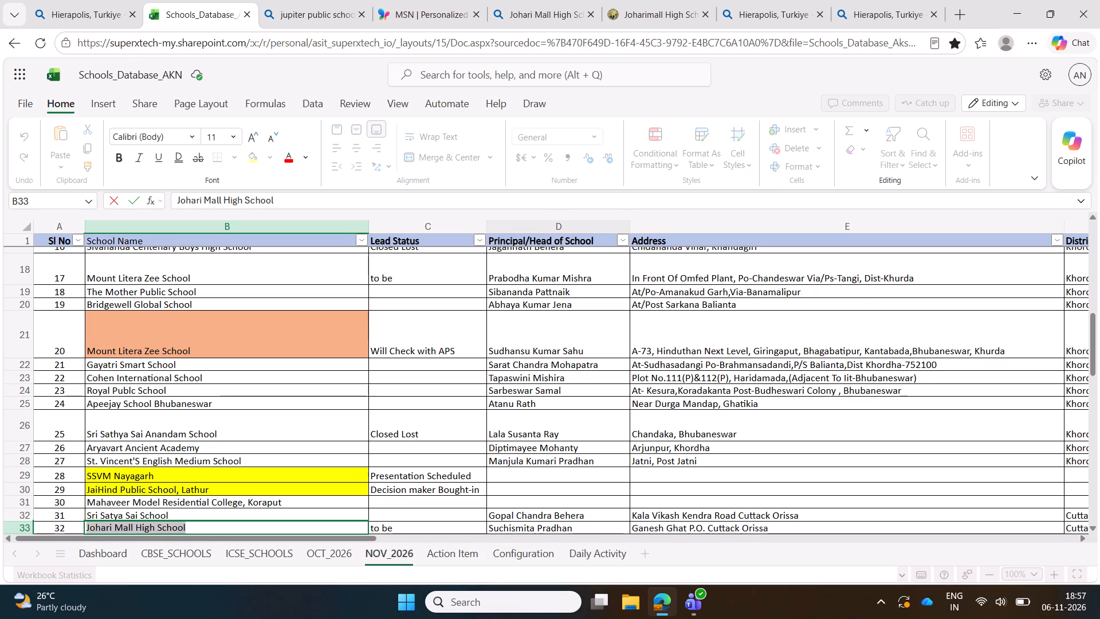
left_click(597, 554)
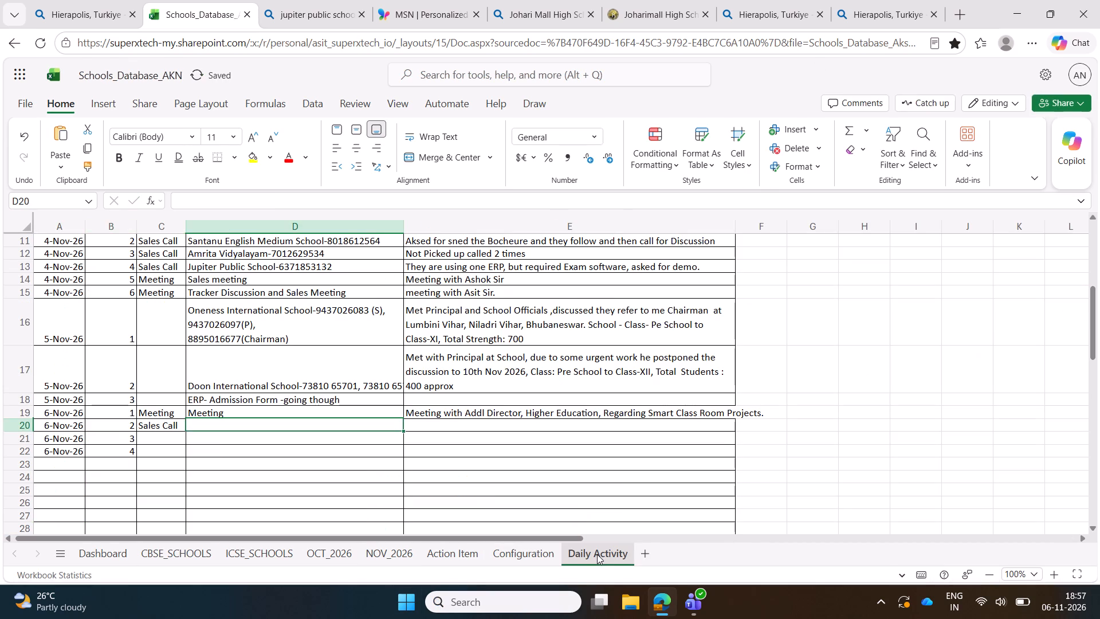
key("ctrl+v")
left_click(377, 482, "ctrl")
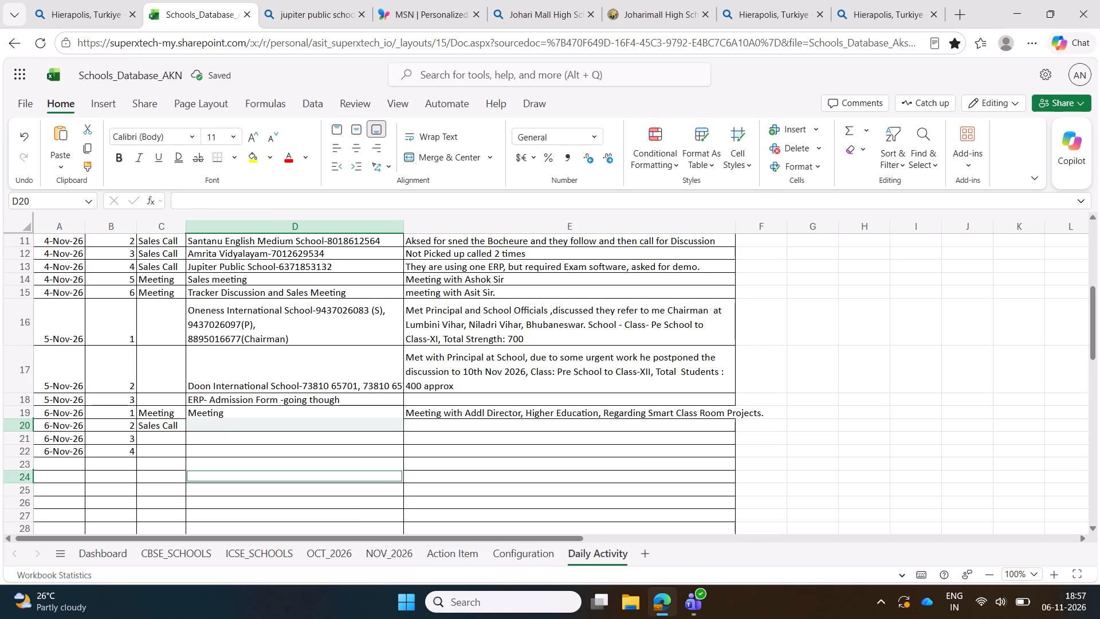
Add a hyphen after Johari Mall High School in D20 of the Daily Activity sheet.
double_click(312, 426)
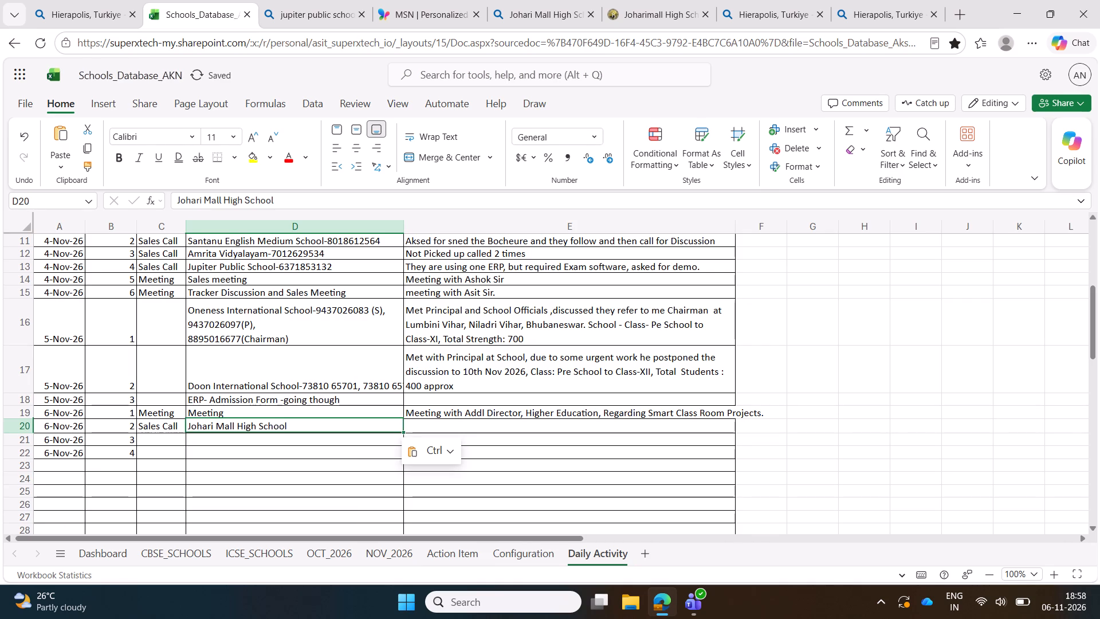
key("minus")
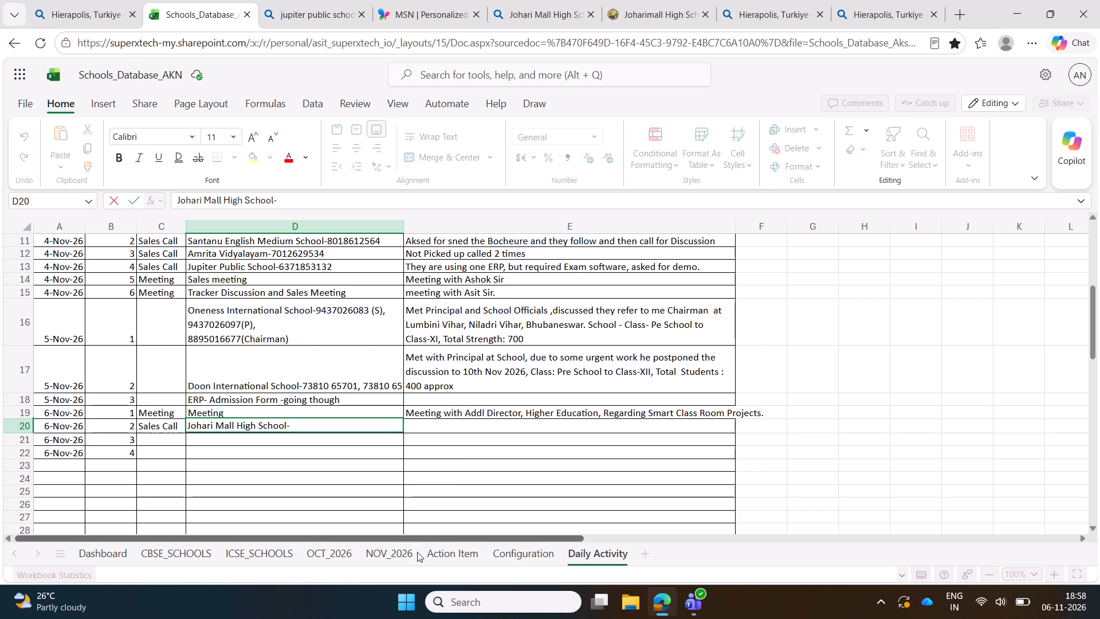
Copy the second phone number listed for Johari Mall High School in I33 of the NOV_2026 sheet.
left_click(327, 561)
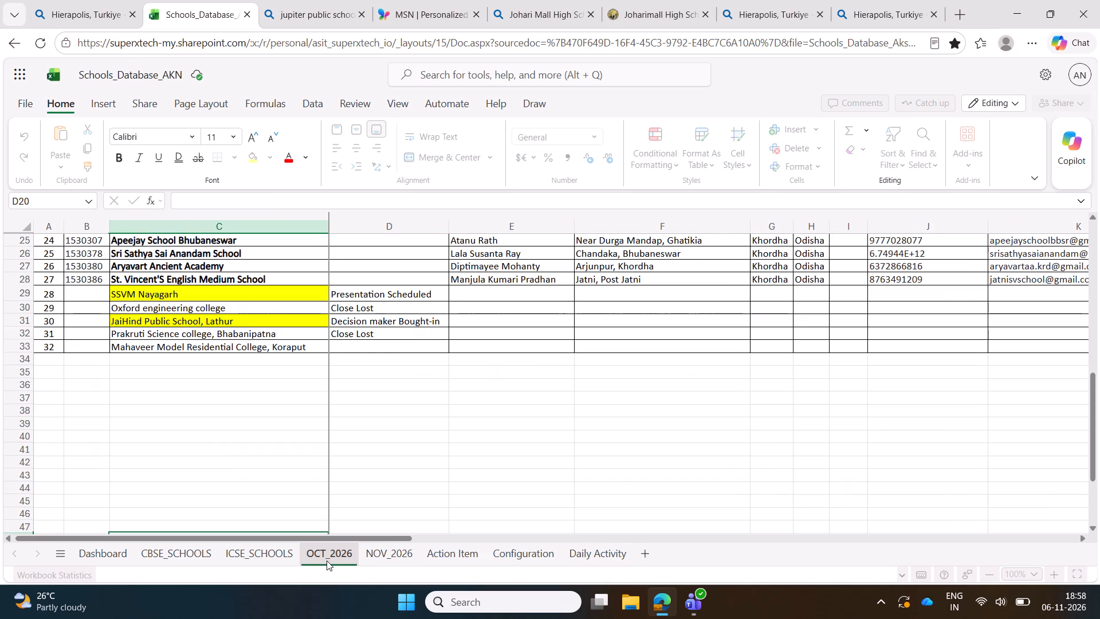
left_click(394, 551)
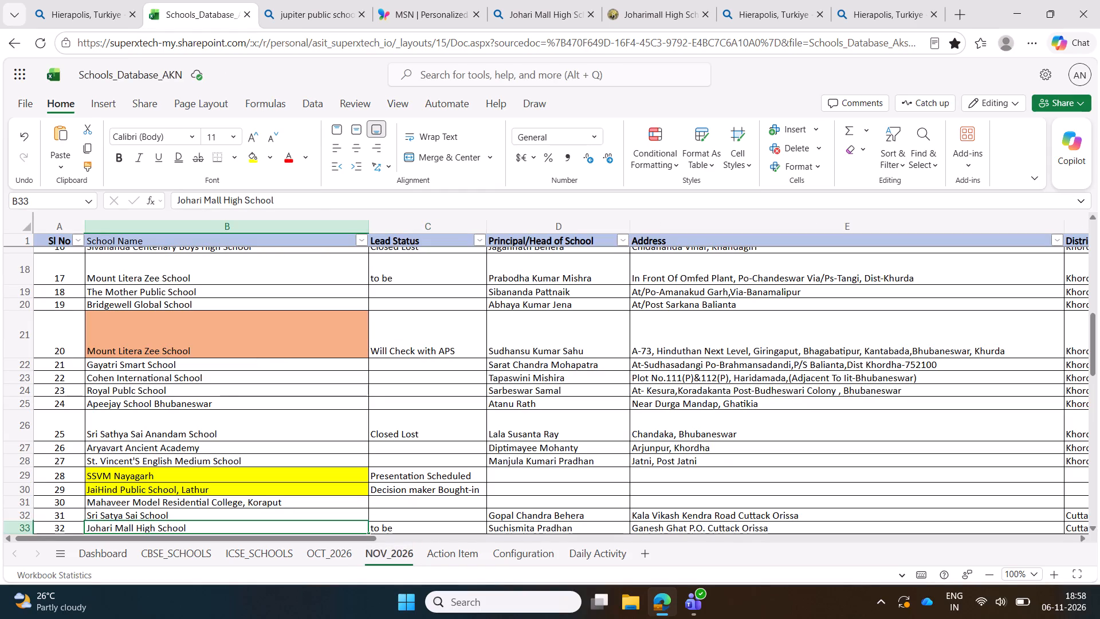
left_click(233, 527)
key("Right")
key("Right")
key("Right")
key("Right")
key("Right")
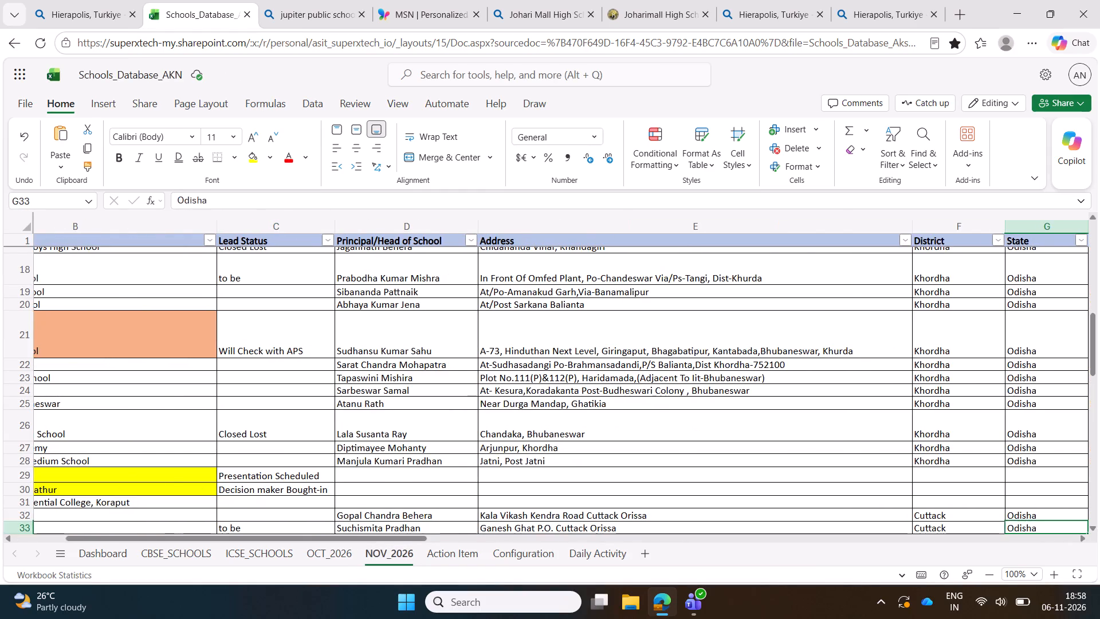
key("Right")
key("Right")
key("Right")
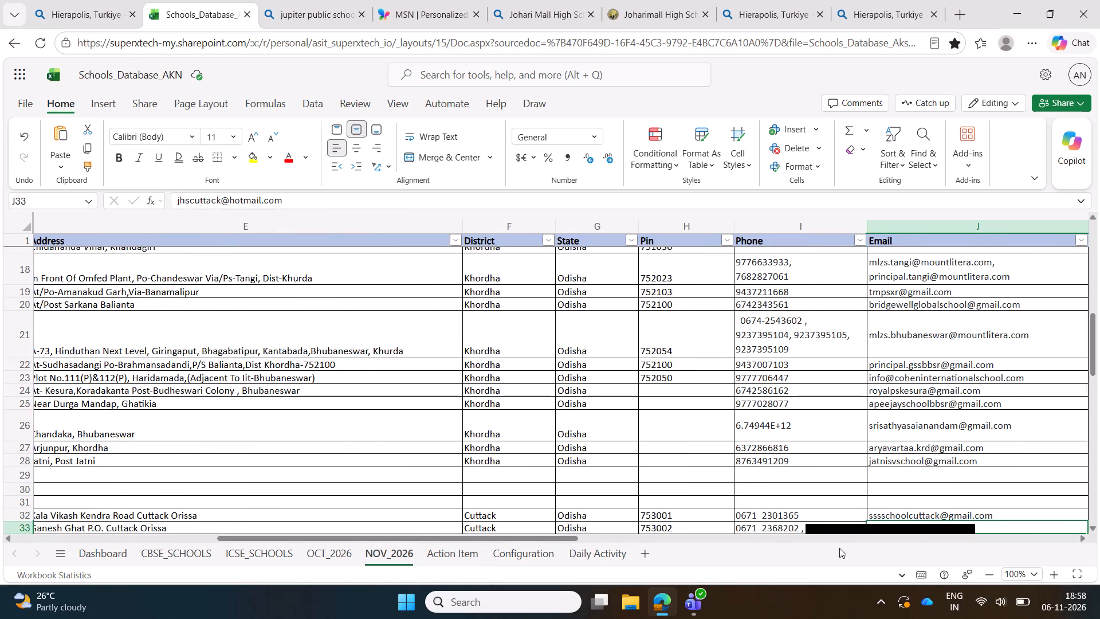
double_click(861, 527)
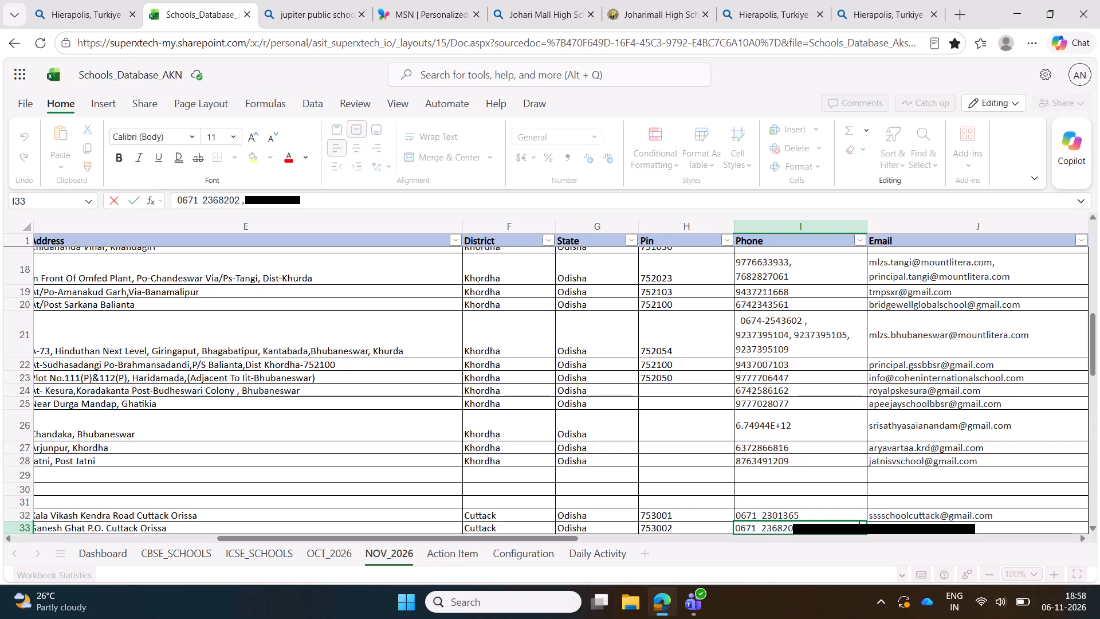
left_click_drag(859, 524, 858, 524)
left_click_drag(858, 524, 807, 529)
key("ctrl+c")
Paste the copied phone number after the hyphen in D20 of the Daily Activity sheet.
left_click_drag(1091, 369, 1091, 401)
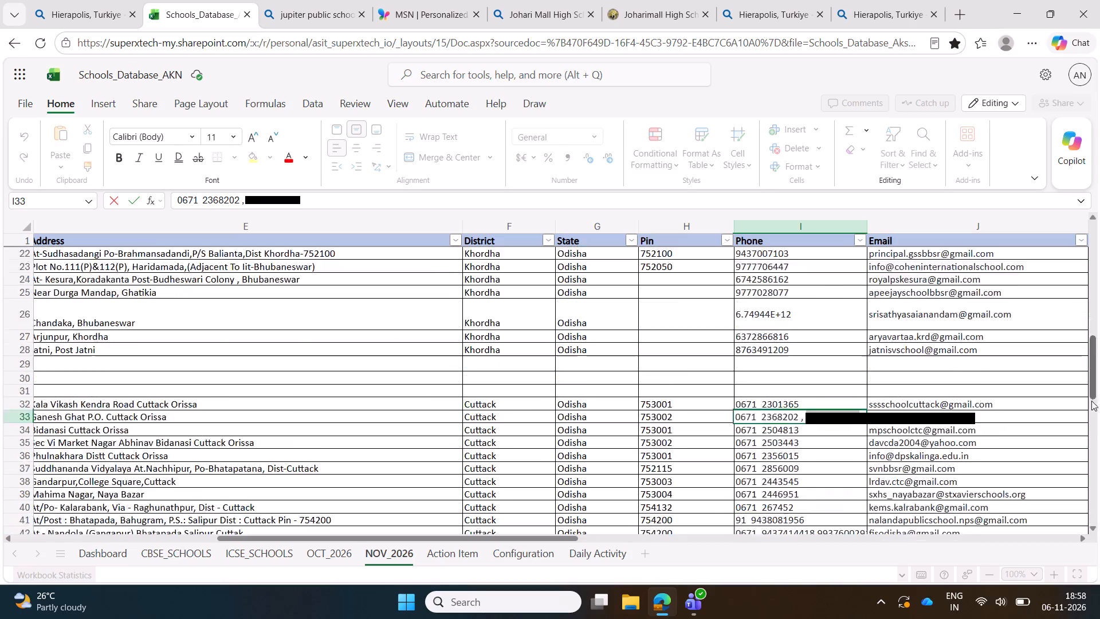
left_click_drag(1091, 401, 1099, 450)
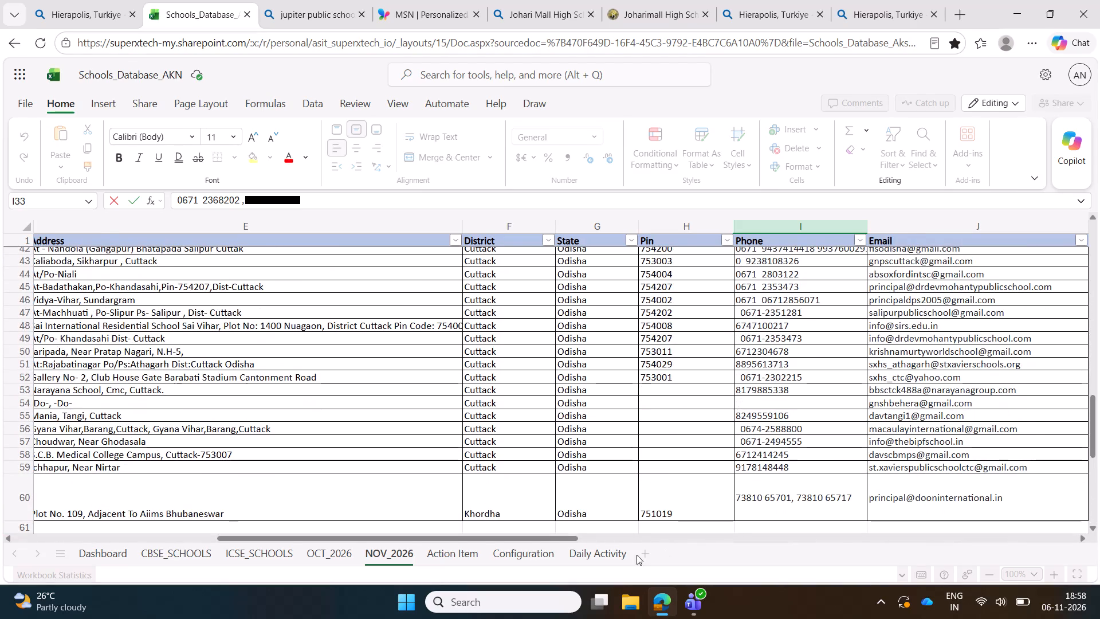
left_click(616, 556)
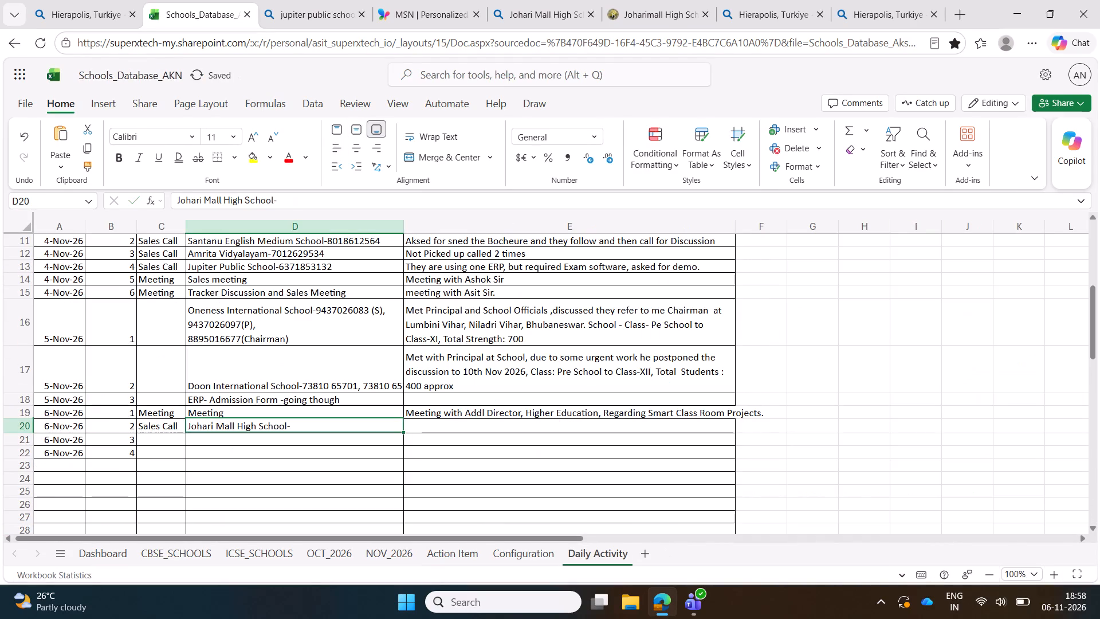
double_click(323, 430)
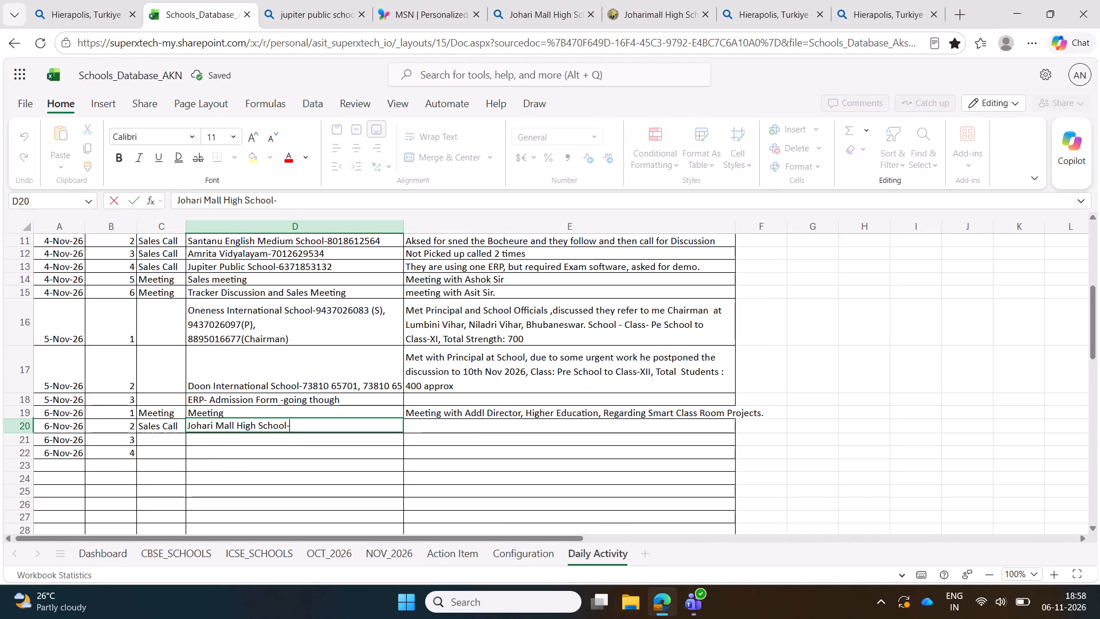
key("ctrl+v")
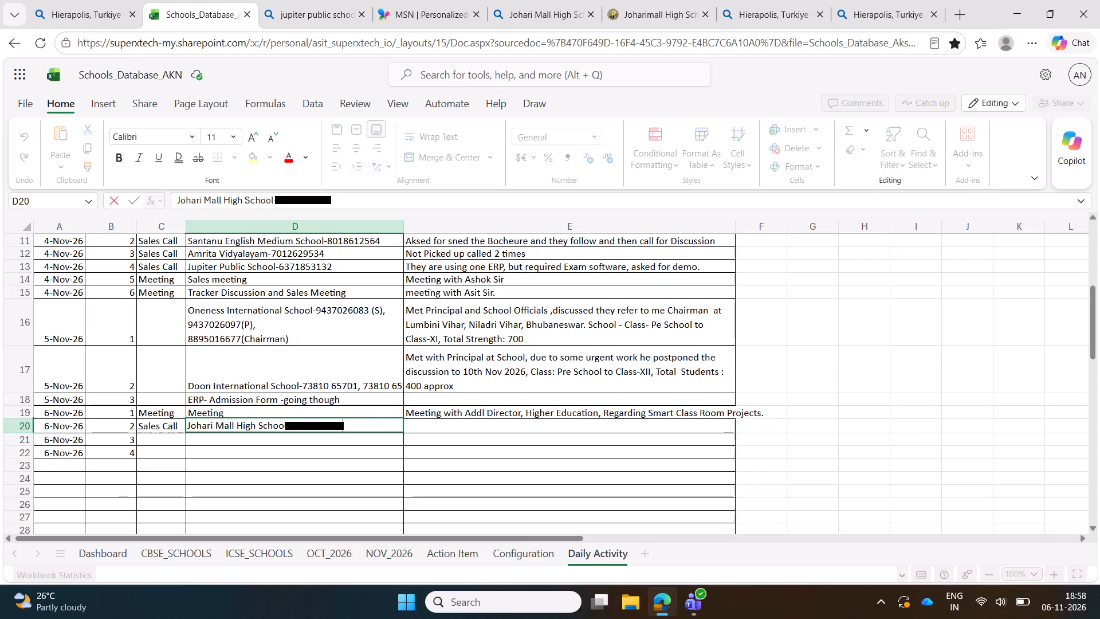
left_click(420, 420)
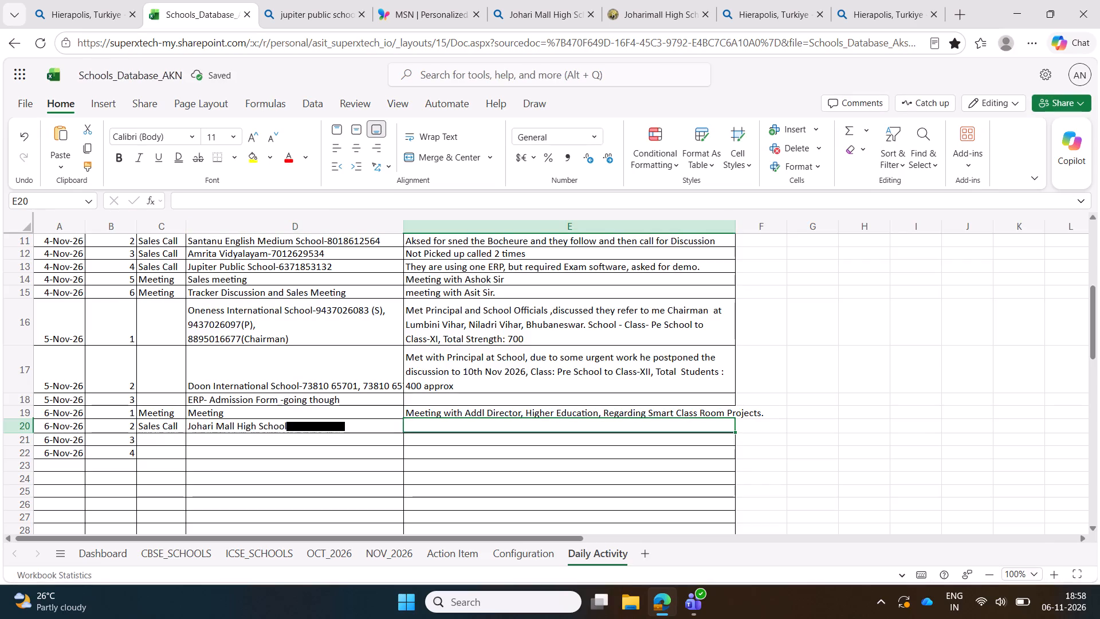
Enter the remark "Contacted over Telephone, Madam asked to mail our product and demo link" in E20.
left_click(420, 420, "shift")
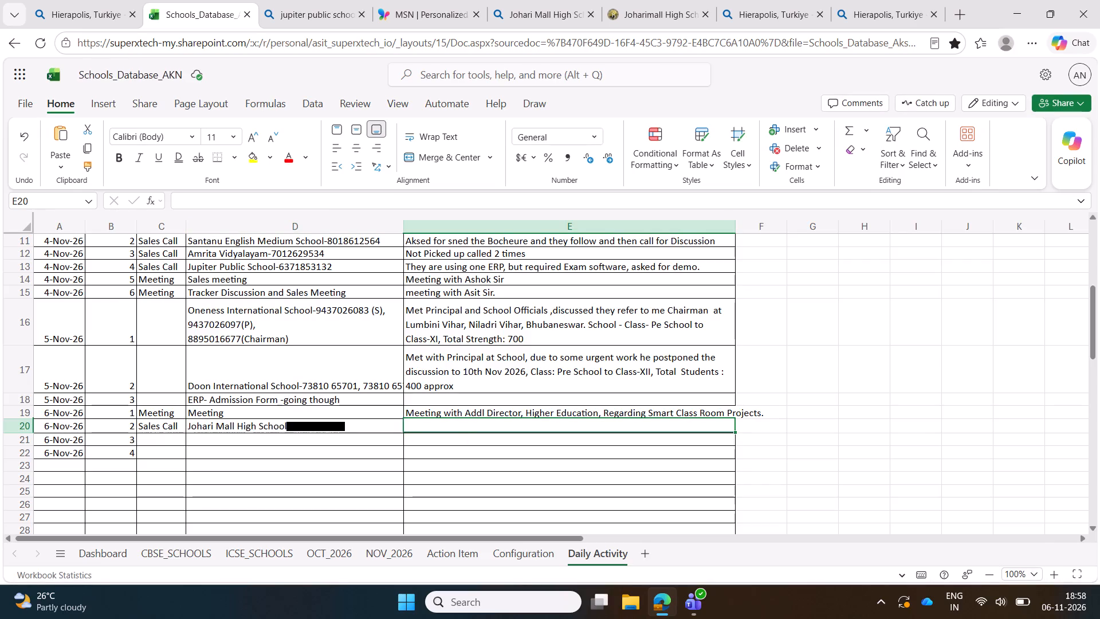
type("Conta")
key("c")
type("ted over")
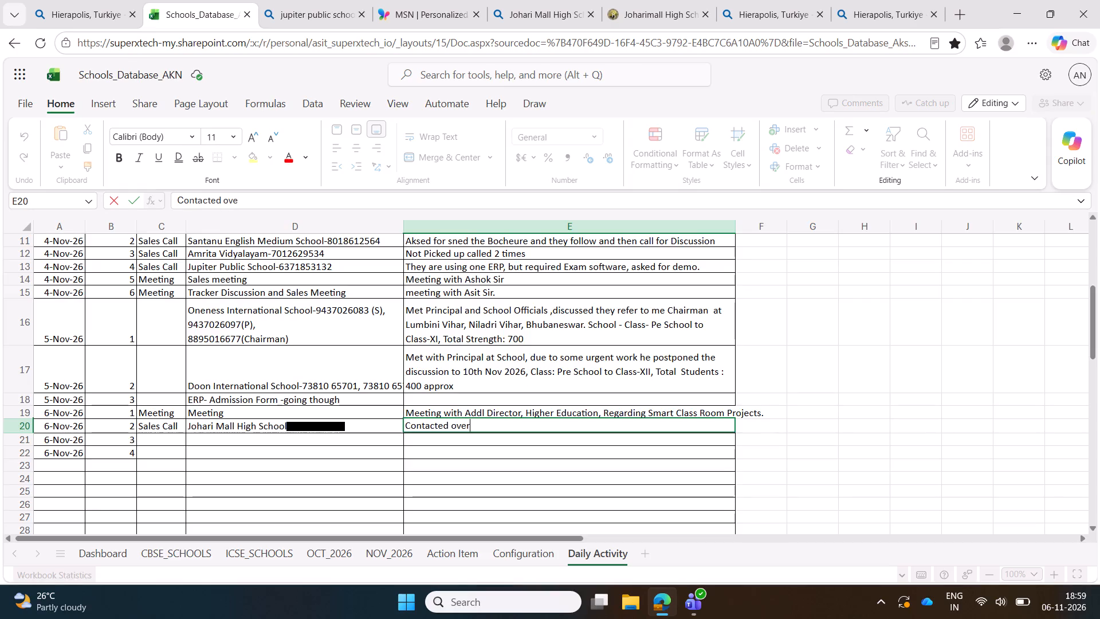
key("space")
key("BackSpace")
key("BackSpace")
key("BackSpace")
key("BackSpace")
key("t")
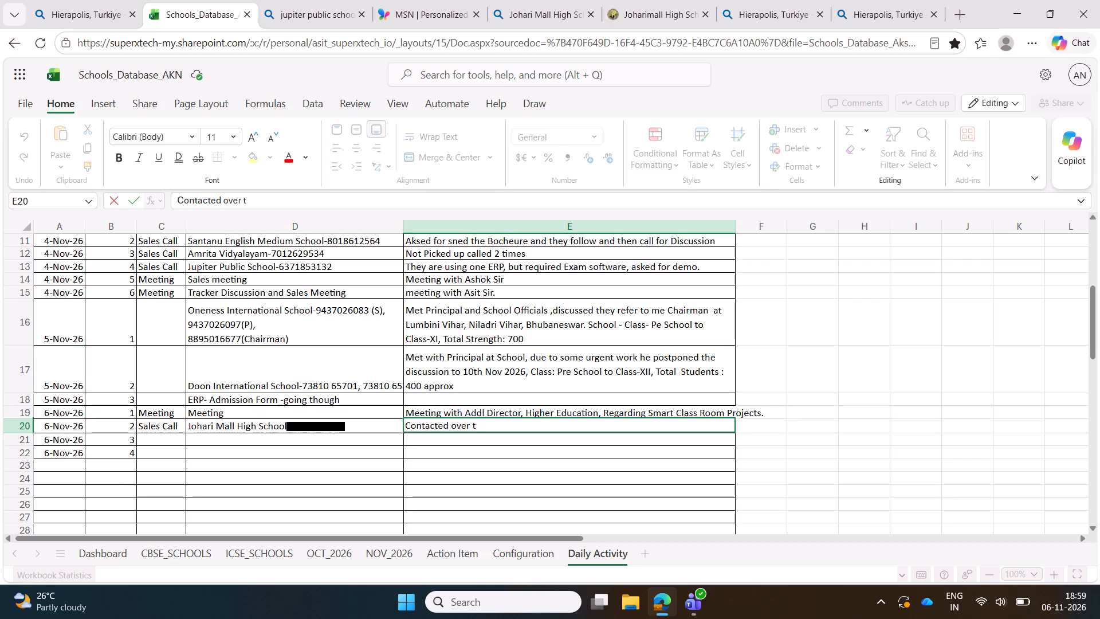
key("BackSpace")
type("Tele")
type("phone, Mada")
type("m")
key("space")
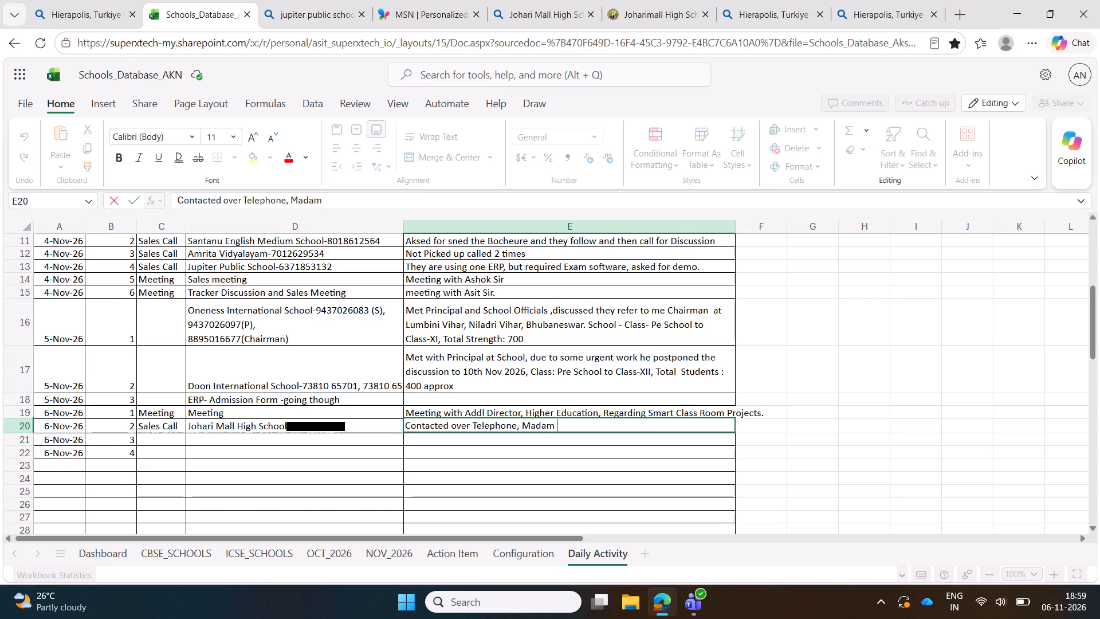
type("asked to l")
key("BackSpace")
type("ma")
type("il our proc")
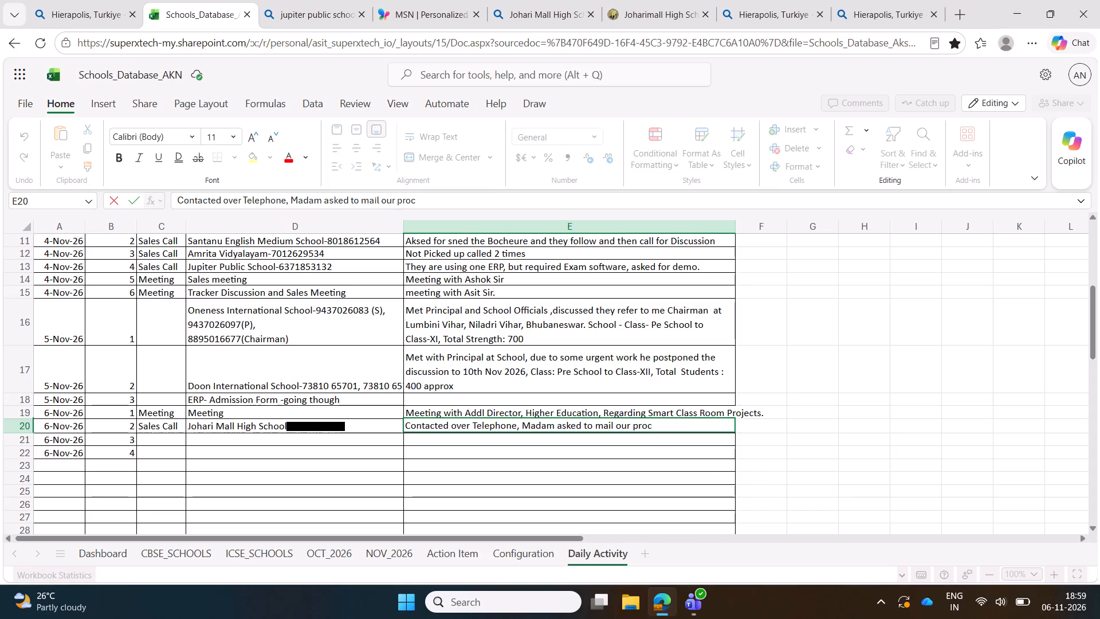
key("BackSpace")
key("d")
type("uct and demo link")
key("space")
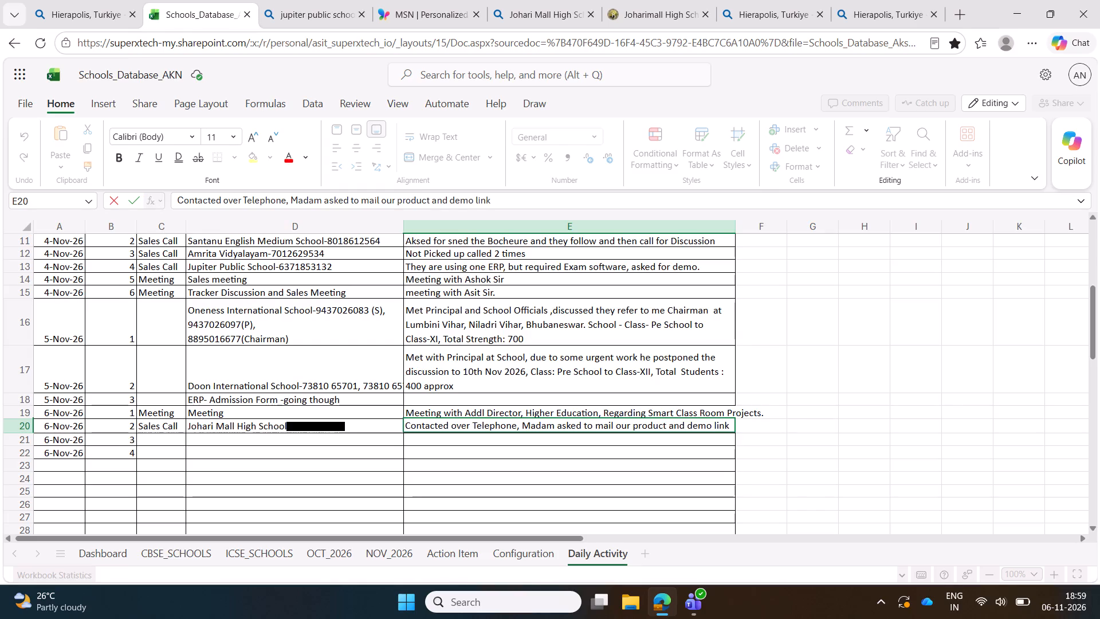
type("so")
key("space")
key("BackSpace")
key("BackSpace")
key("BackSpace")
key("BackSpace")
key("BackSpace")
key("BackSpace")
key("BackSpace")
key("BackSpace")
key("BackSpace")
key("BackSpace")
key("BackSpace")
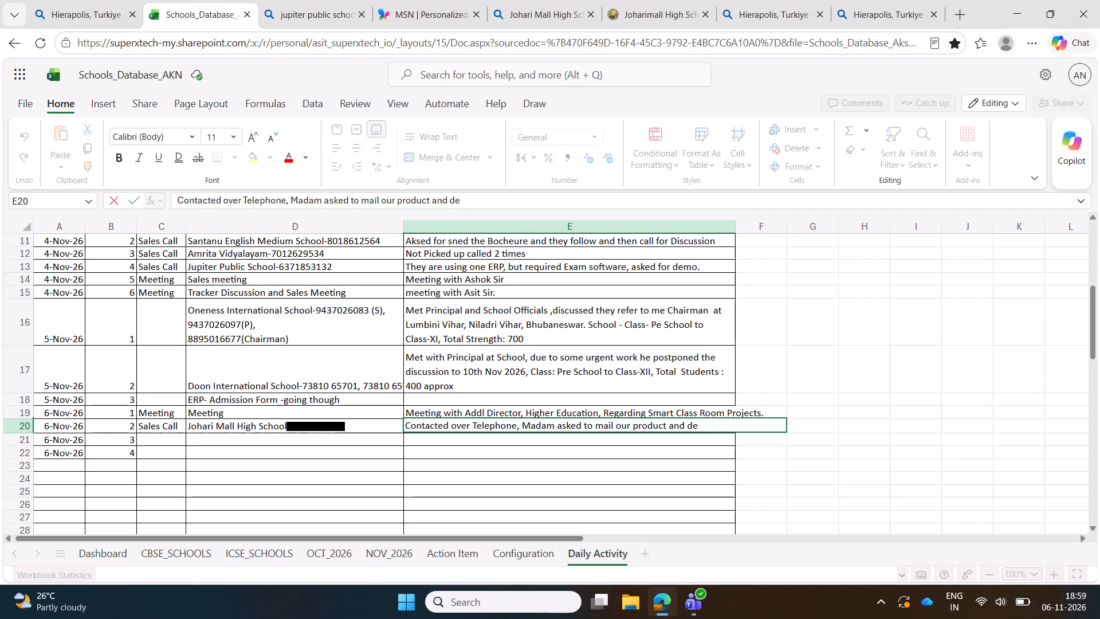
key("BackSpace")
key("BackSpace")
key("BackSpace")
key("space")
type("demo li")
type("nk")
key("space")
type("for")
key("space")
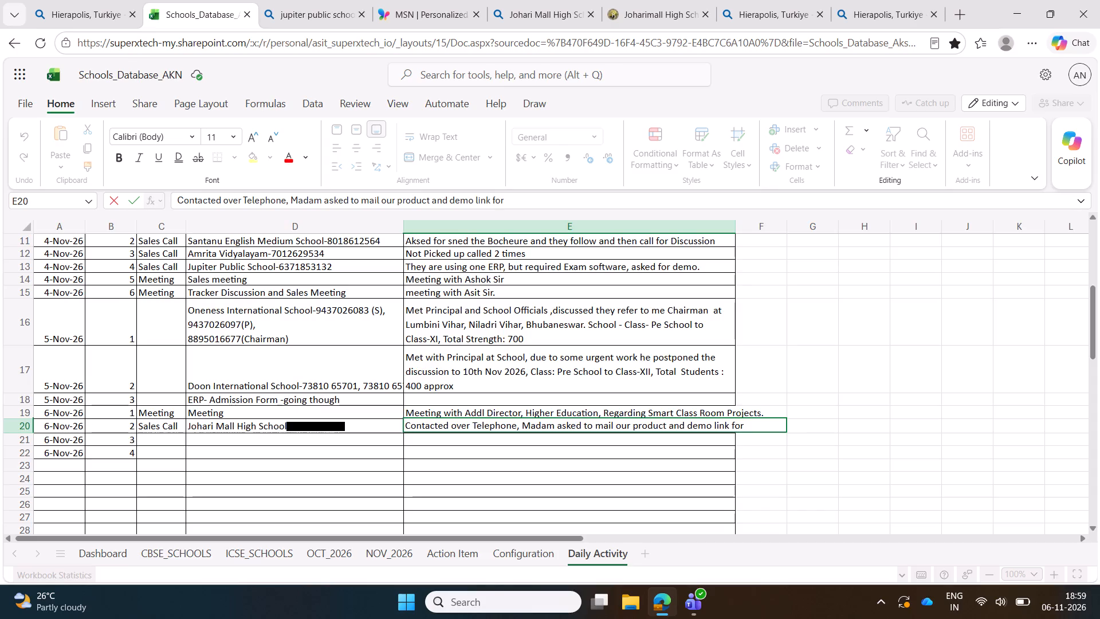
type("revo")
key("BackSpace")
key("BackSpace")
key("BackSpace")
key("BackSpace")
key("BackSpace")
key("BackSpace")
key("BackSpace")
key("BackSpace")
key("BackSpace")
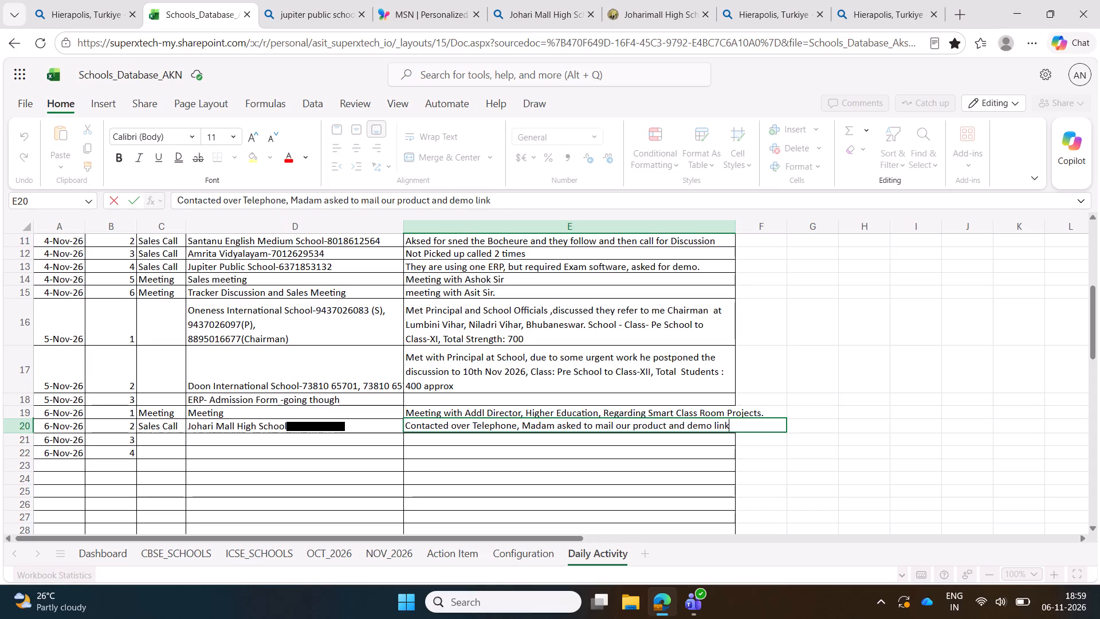
Extend the remark in E20 with ", then will call us for presentation.".
type(", hem")
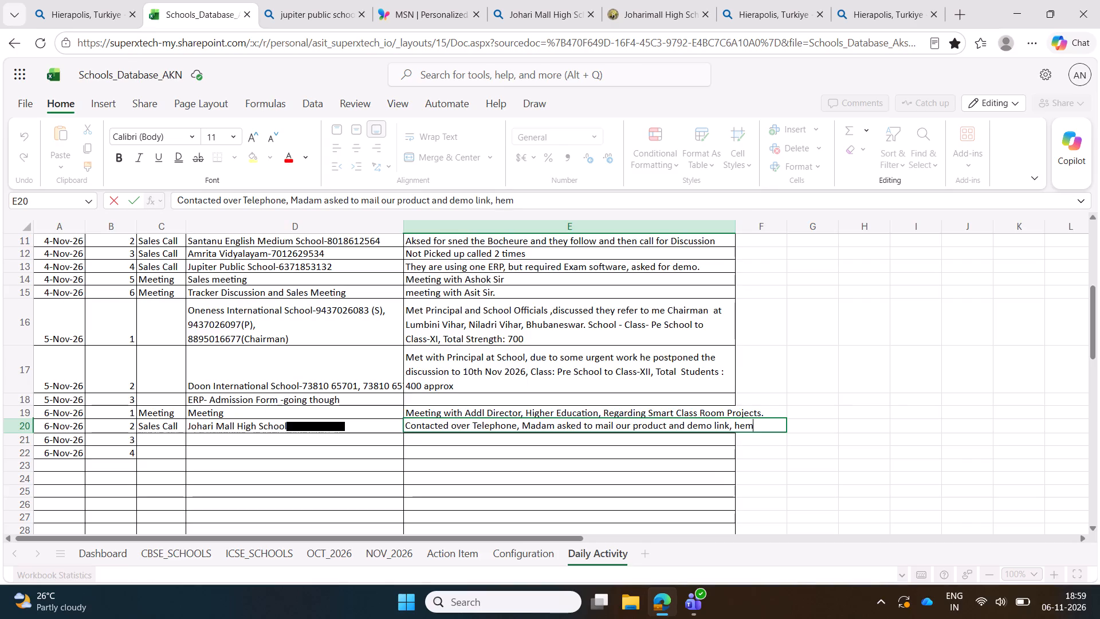
key("BackSpace")
key("BackSpace")
key("BackSpace")
type("then will c")
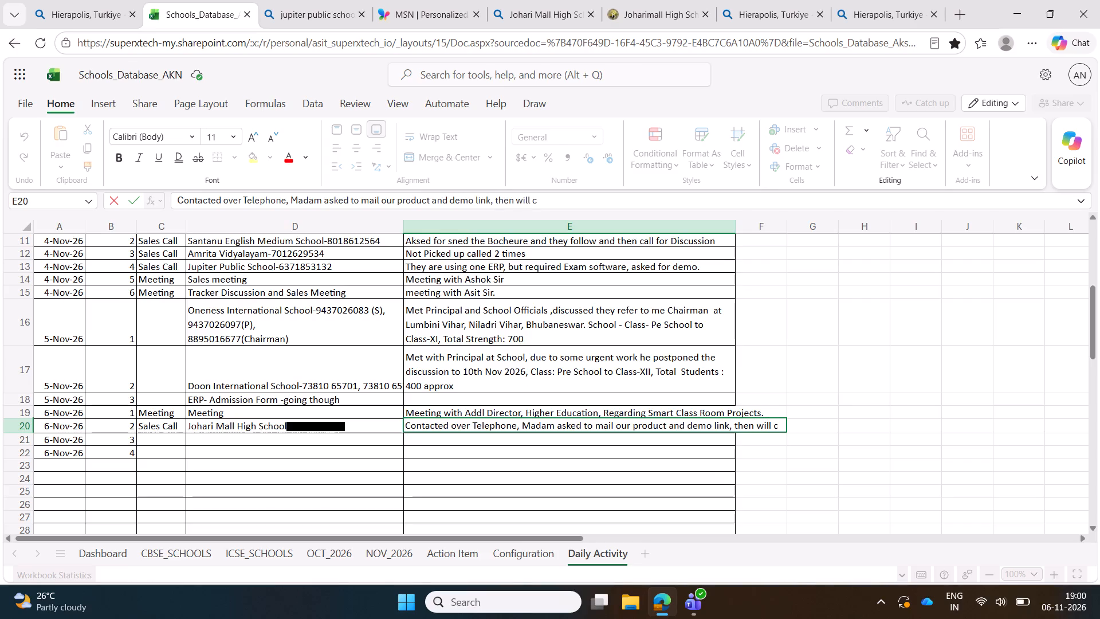
type("all us")
key("space")
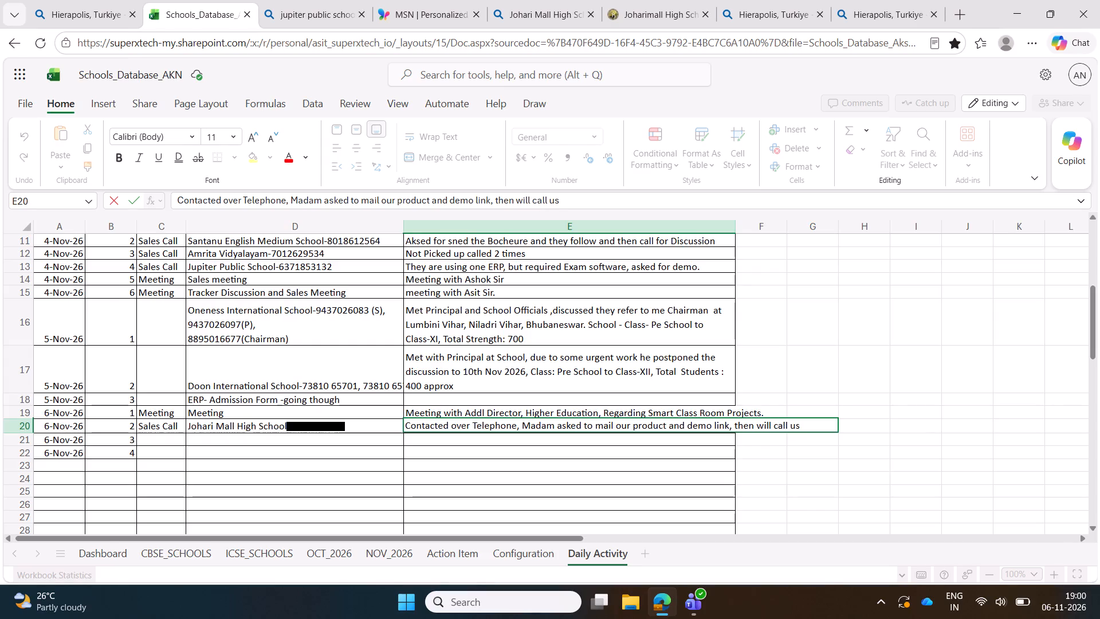
type("for presentation.")
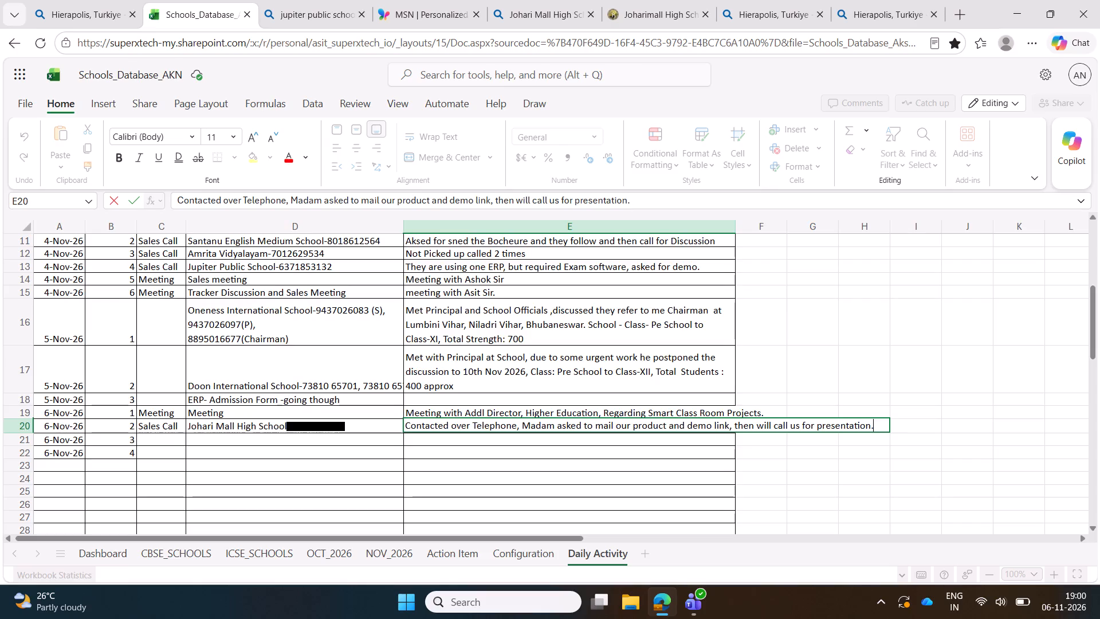
left_click(458, 460)
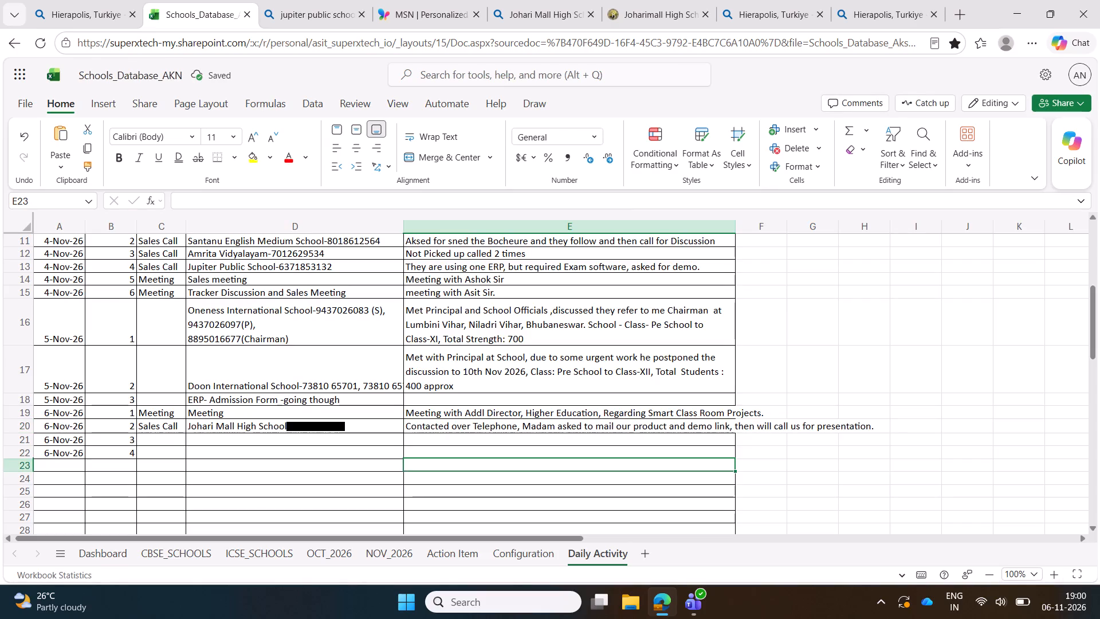
Review the activity types in column C of the earlier Daily Activity entries, back to the 3-Nov-26 rows.
left_click(169, 438)
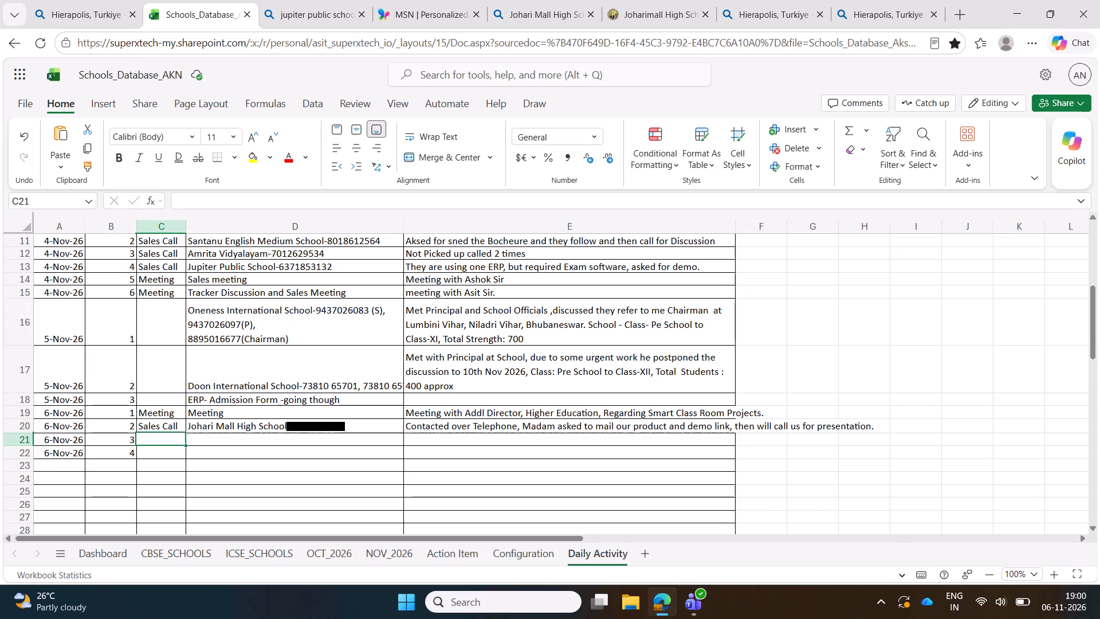
key("Up")
key("Up")
key("Up")
key("Up")
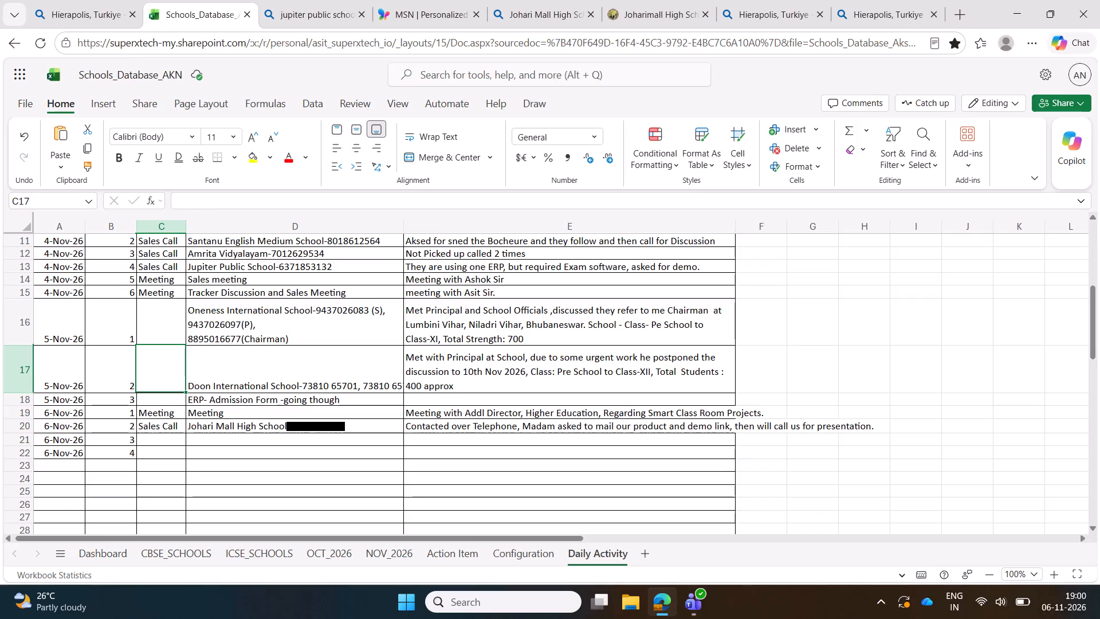
key("Up")
key("Up")
key("Up")
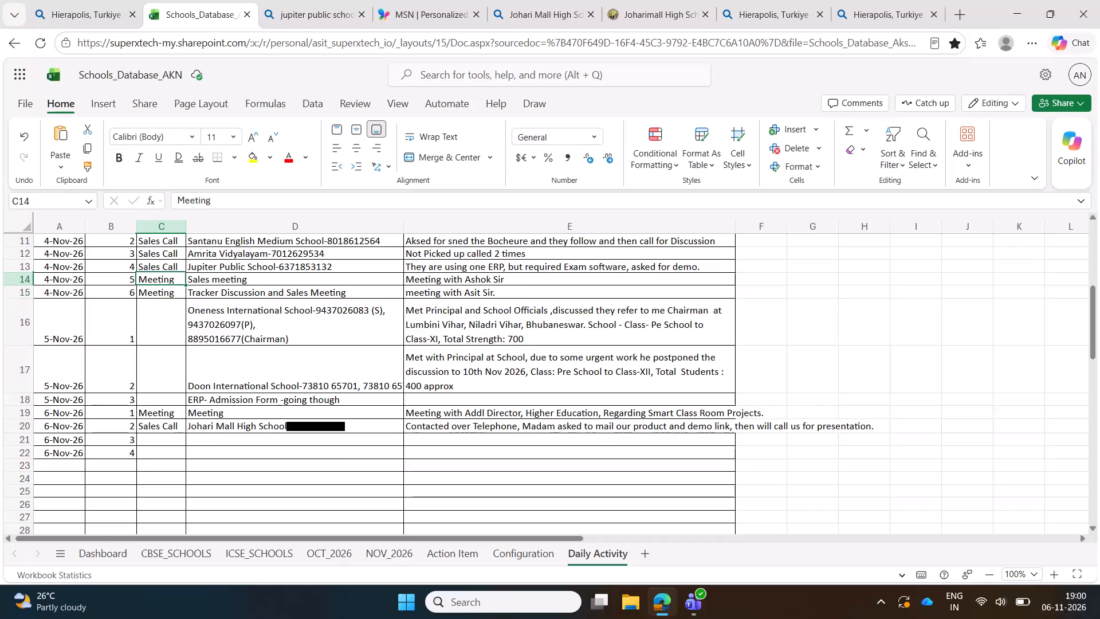
key("Up")
key("Up")
key("Up")
key("Up")
key("Up")
key("Up")
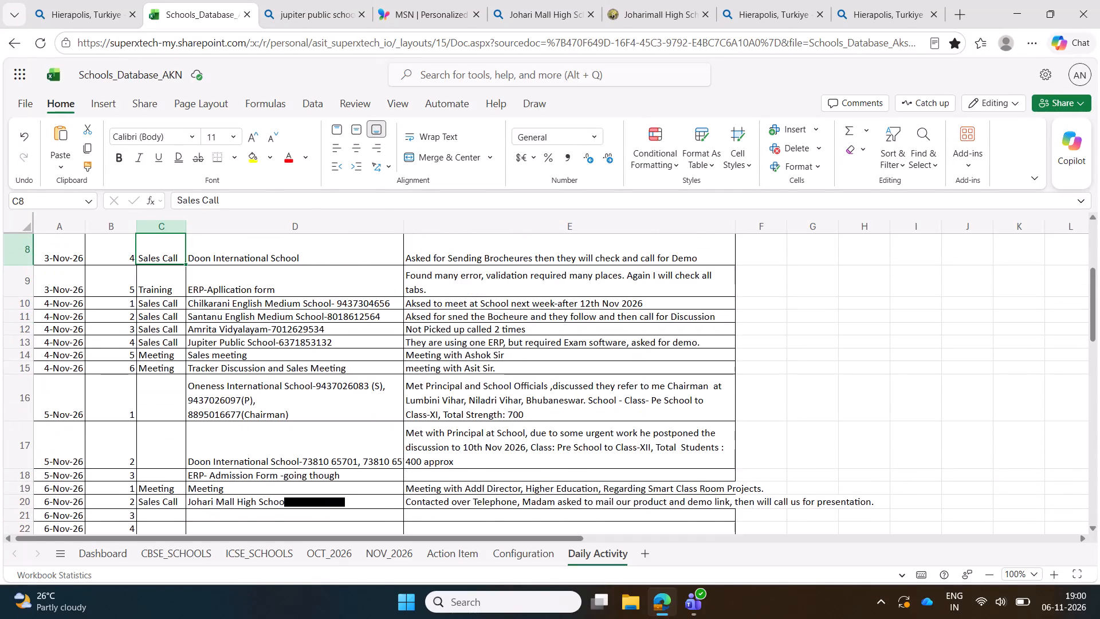
key("Down")
key("Down")
key("Down")
key("Down")
key("Down")
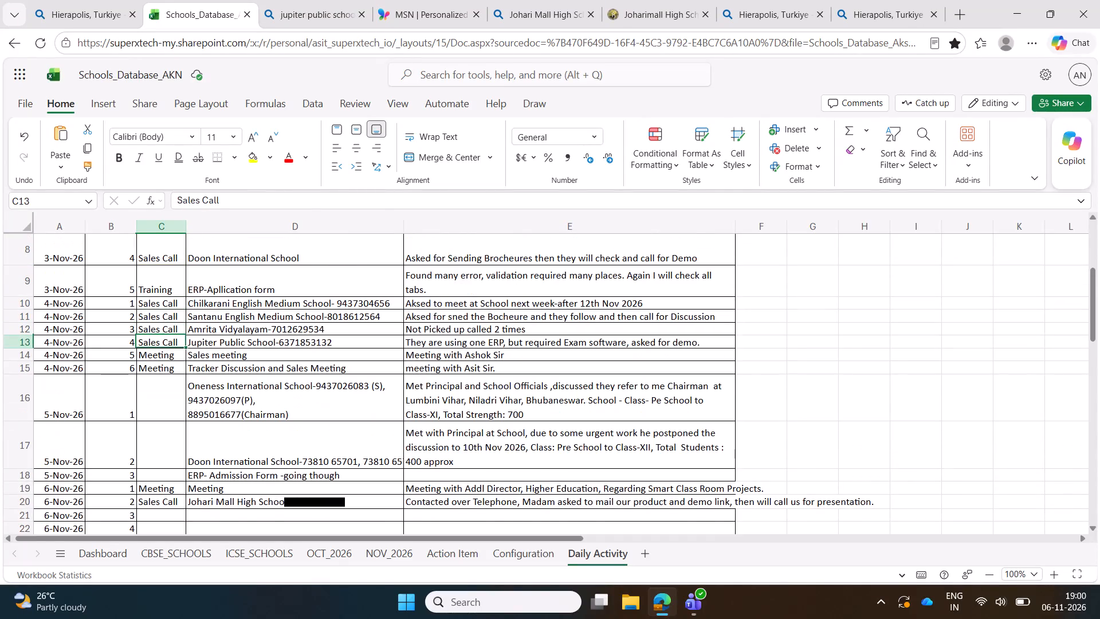
key("Down")
key("Down")
key("Down")
key("Down")
key("Down")
key("Down")
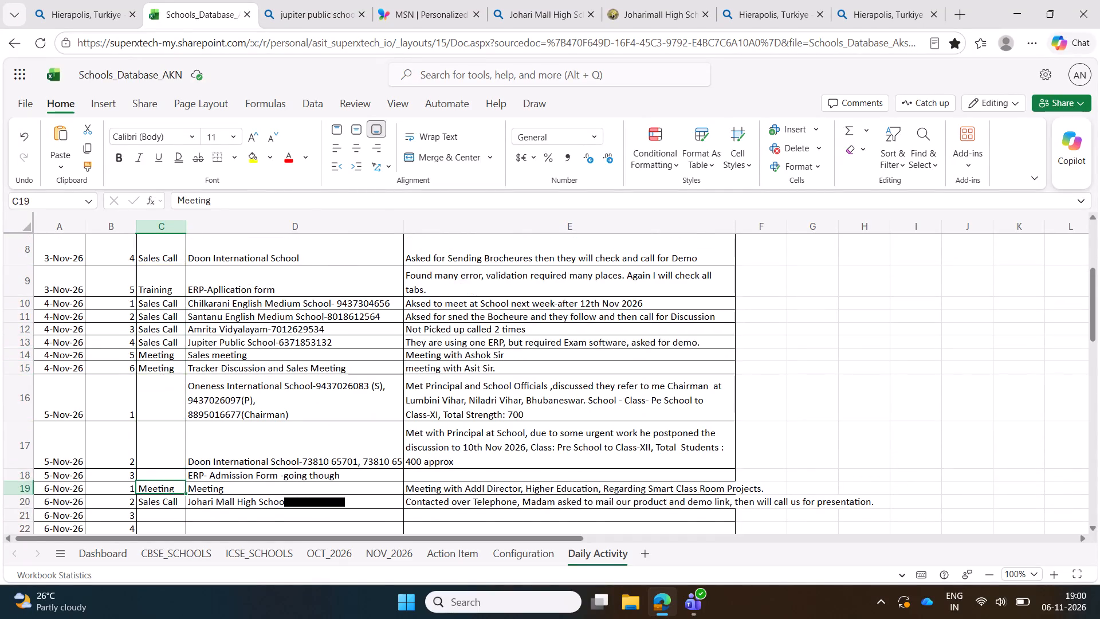
key("Down")
key("Down")
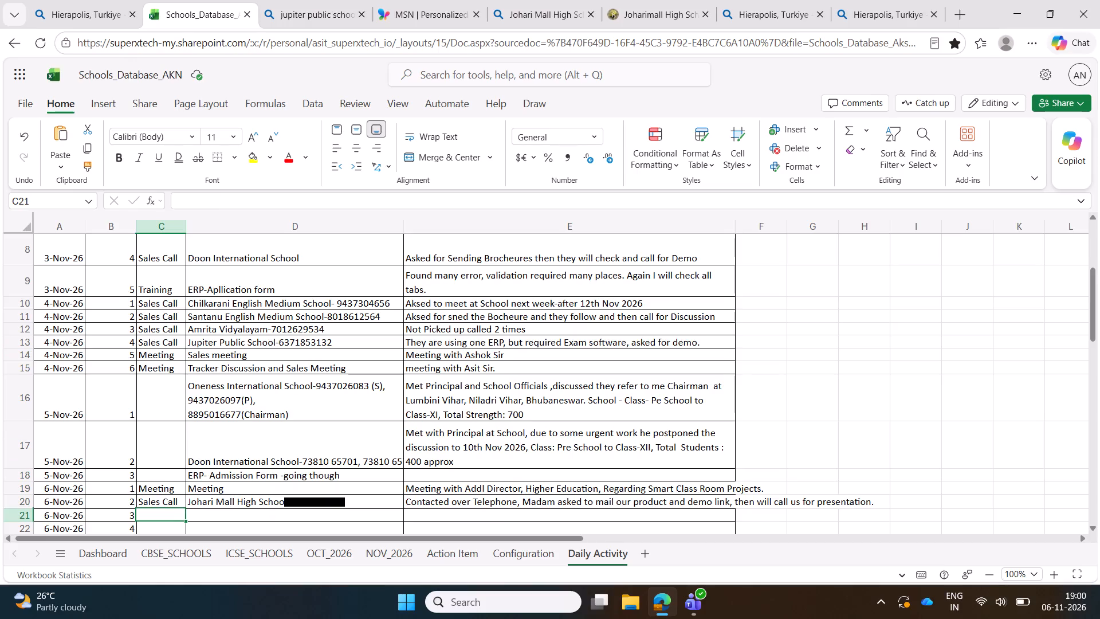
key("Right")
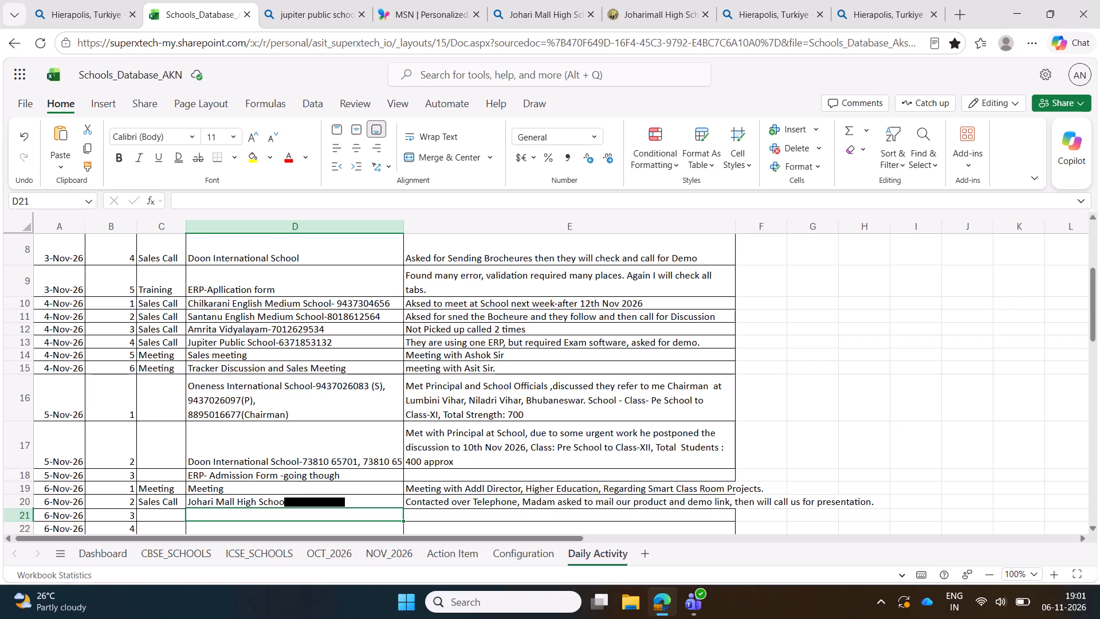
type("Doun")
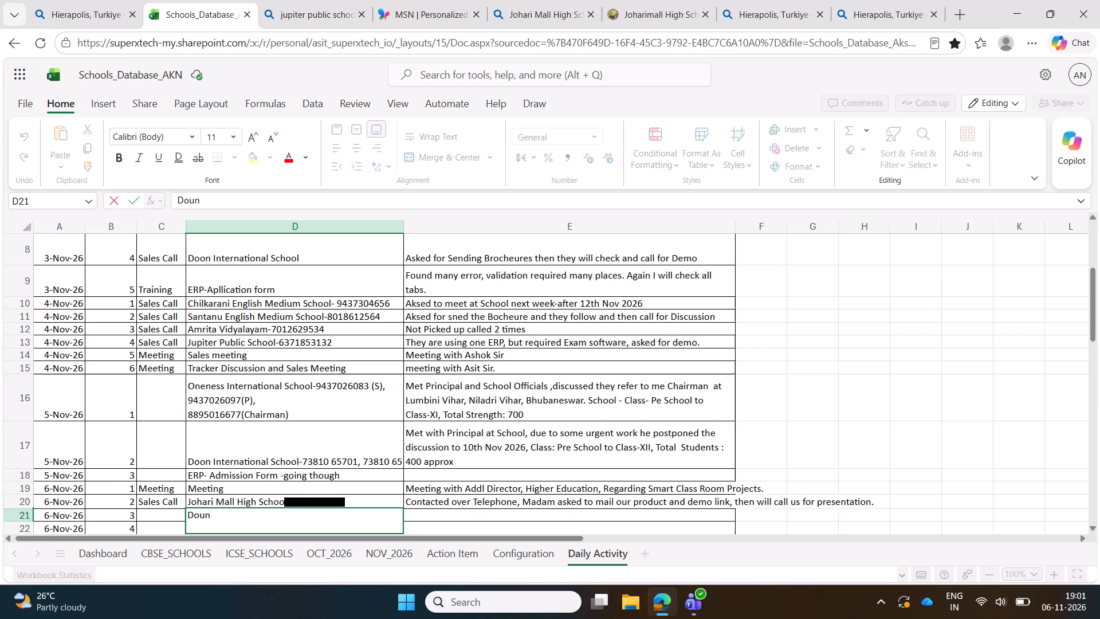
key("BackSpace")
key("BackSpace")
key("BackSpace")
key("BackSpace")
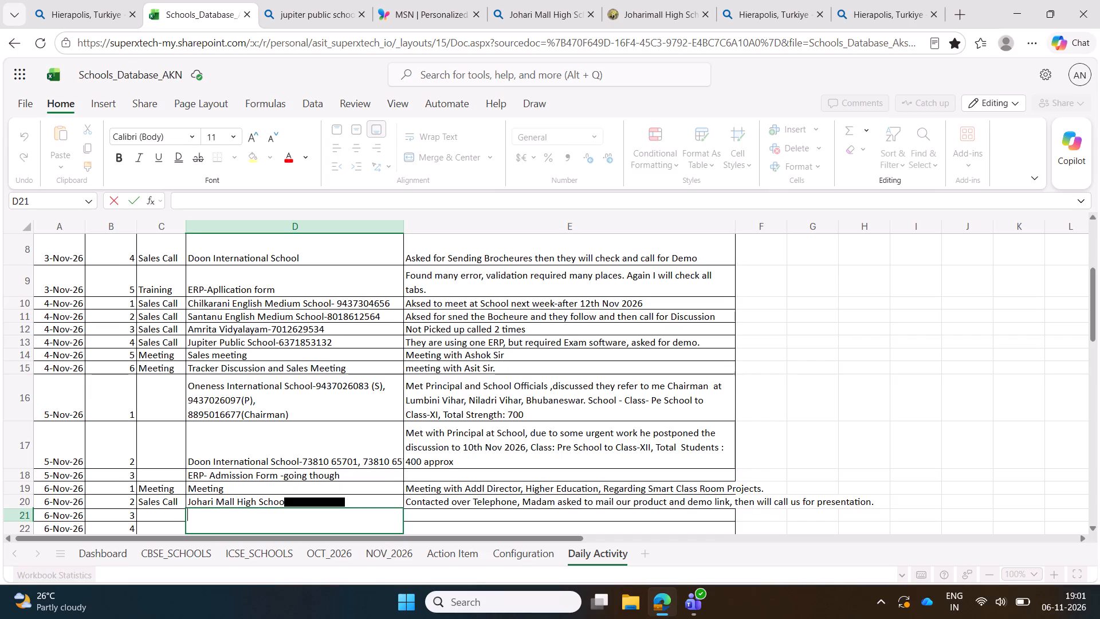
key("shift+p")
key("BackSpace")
Enter the activity description "Document preparation of" in D21 for the third 6-Nov-26 entry.
type("Do")
key("c")
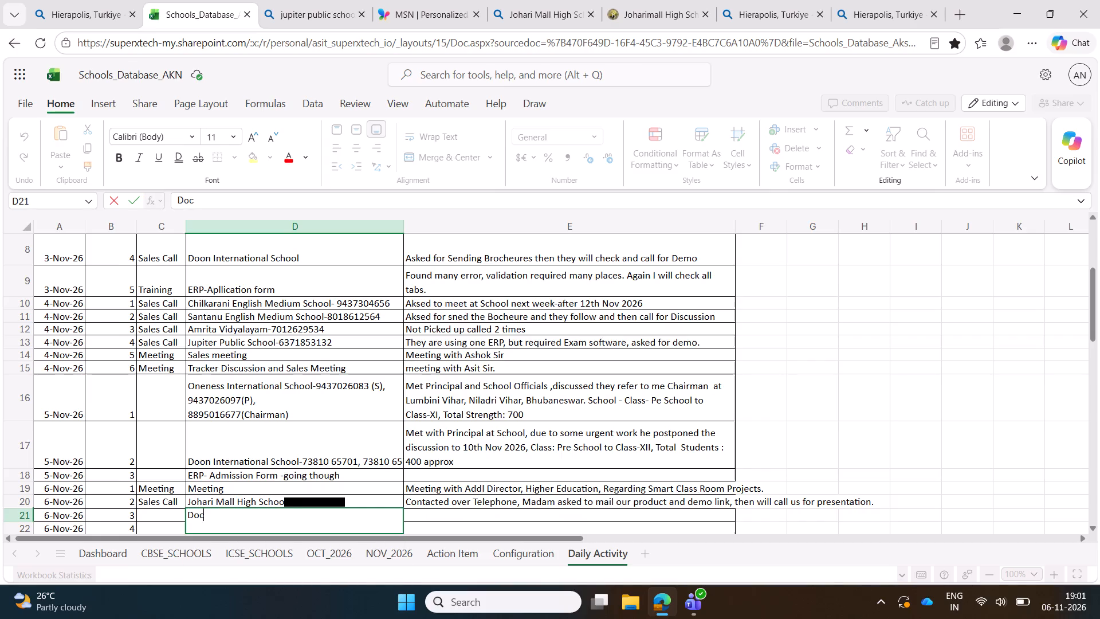
type("ument")
key("space")
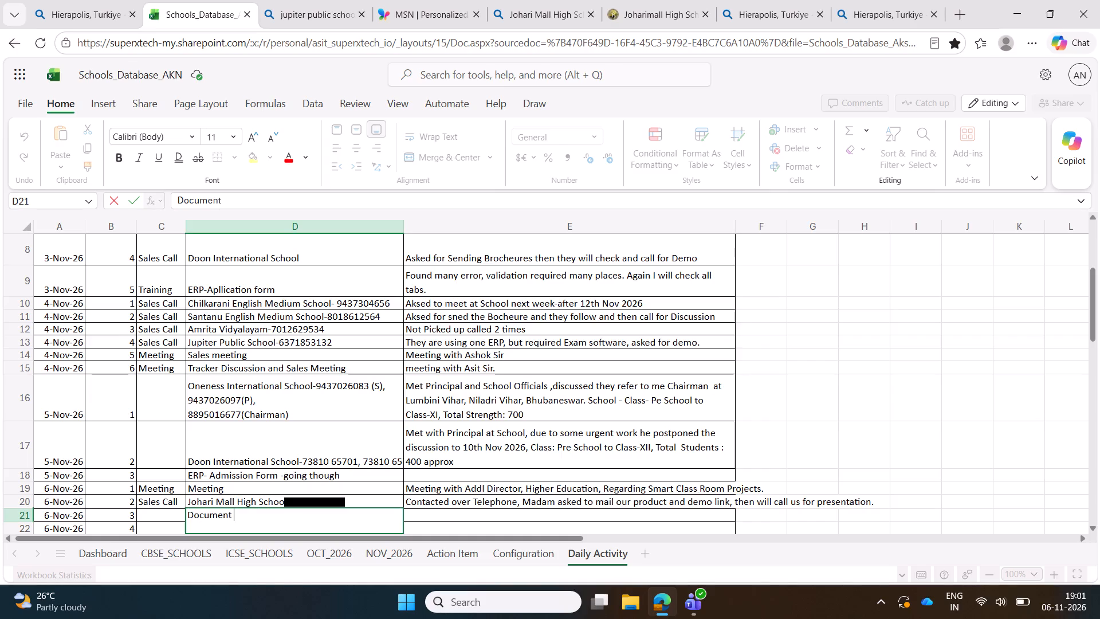
type("prepa")
type("ra")
type("tion of")
key("space")
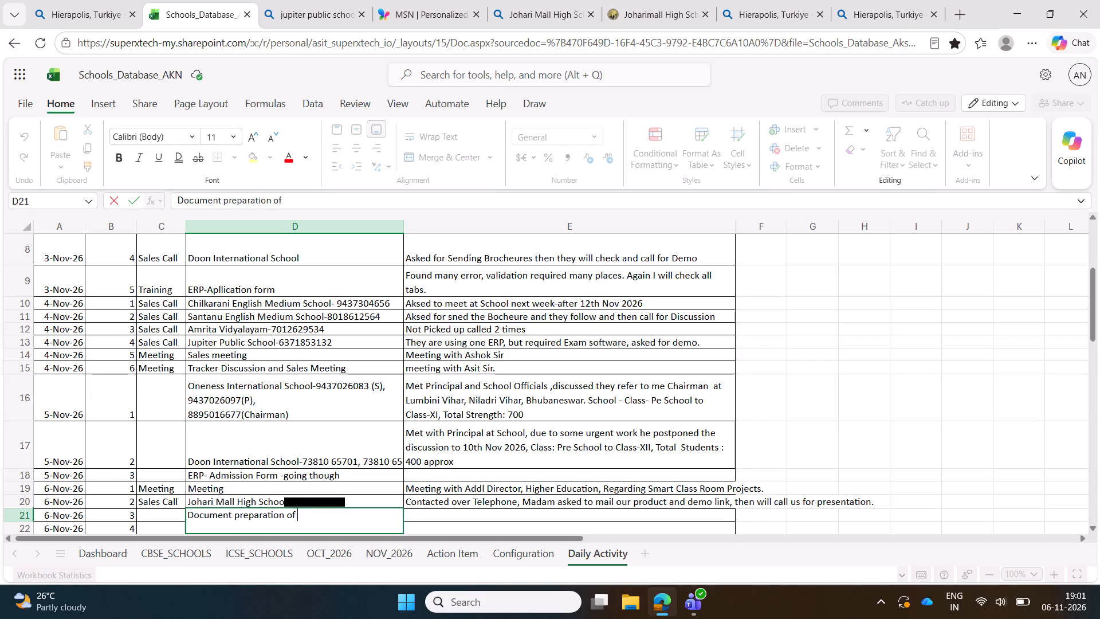
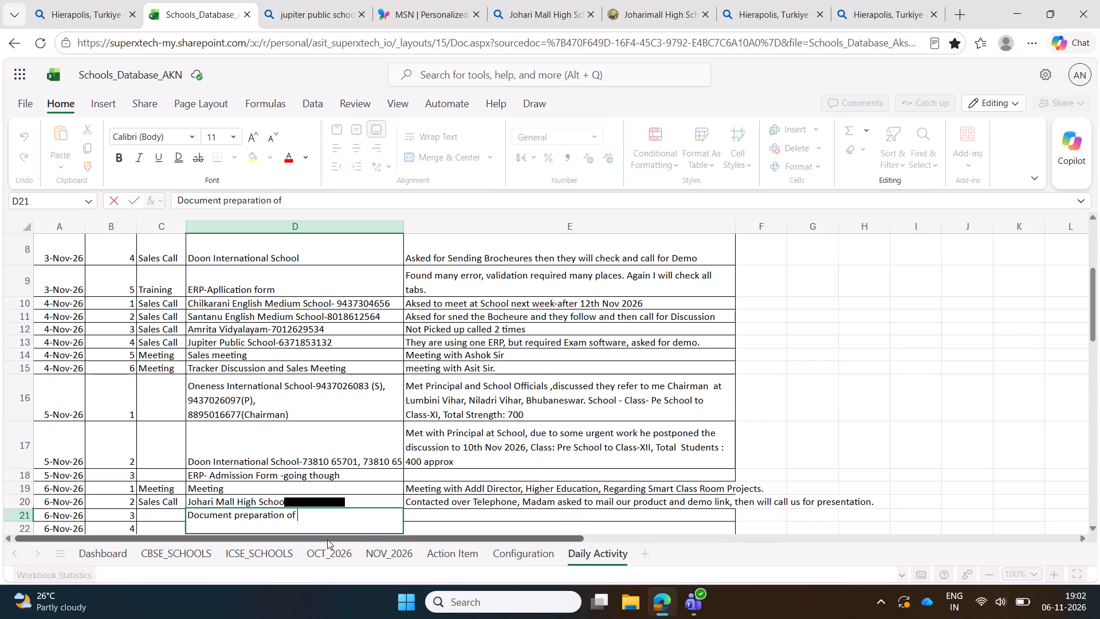
Complete the activity description in D21 with "UIMS for NOU" after "Document preparation of".
key("shift+u")
type("IMS")
key("space")
type("for")
key("space")
type("NOU")
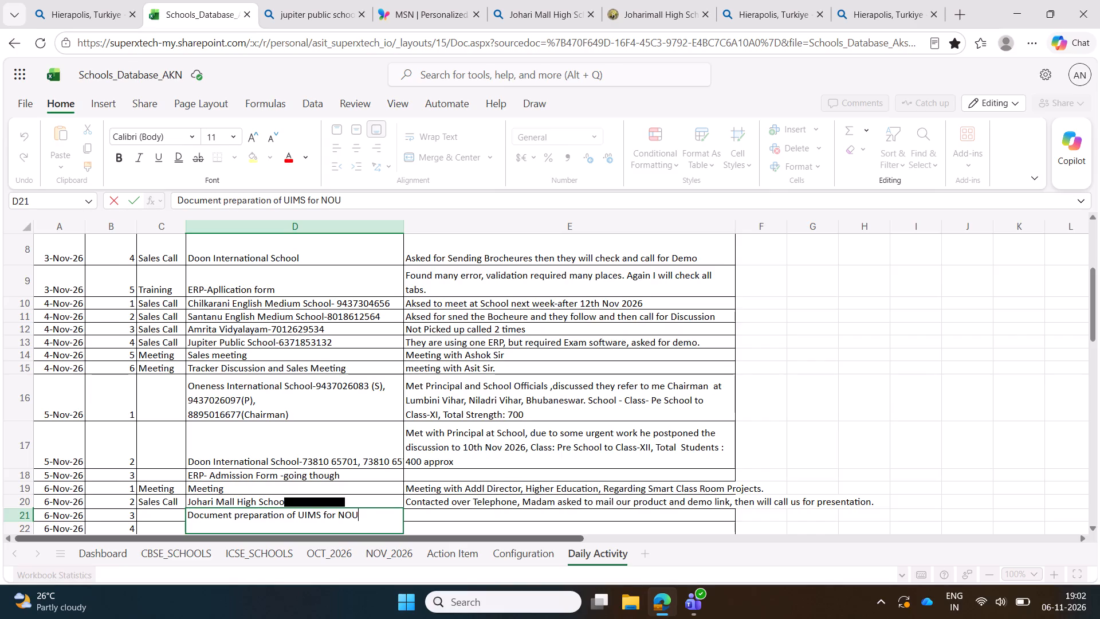
key("Right")
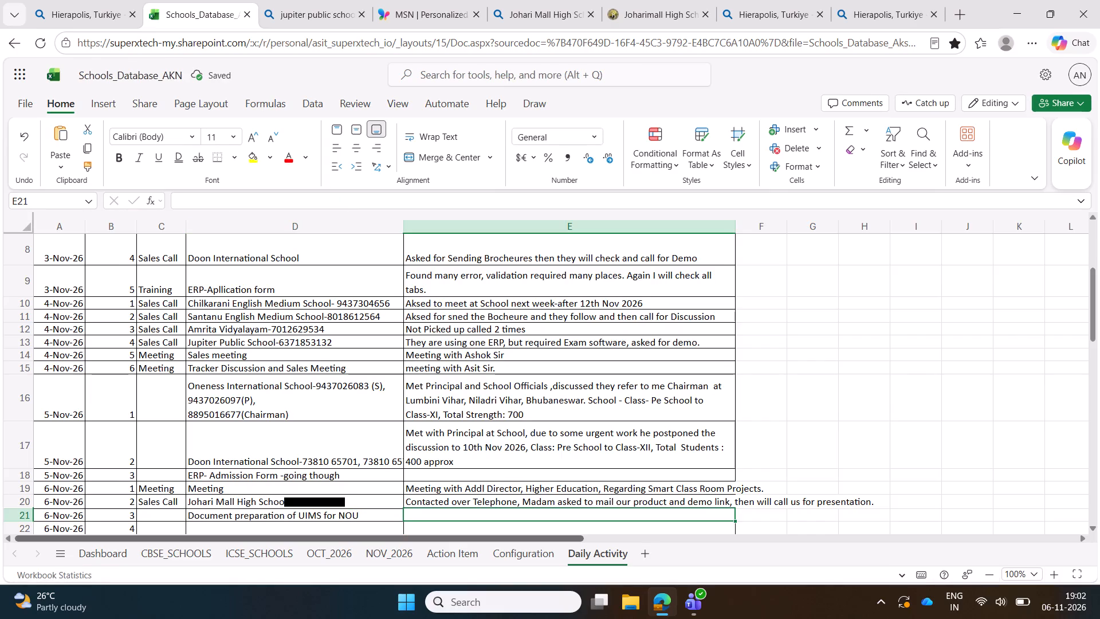
Enter the remark "As communcated by contact persons of NOU." in E21 for the document preparation entry.
type("As")
key("space")
type("comm")
type("uncated")
key("space")
type("by")
key("space")
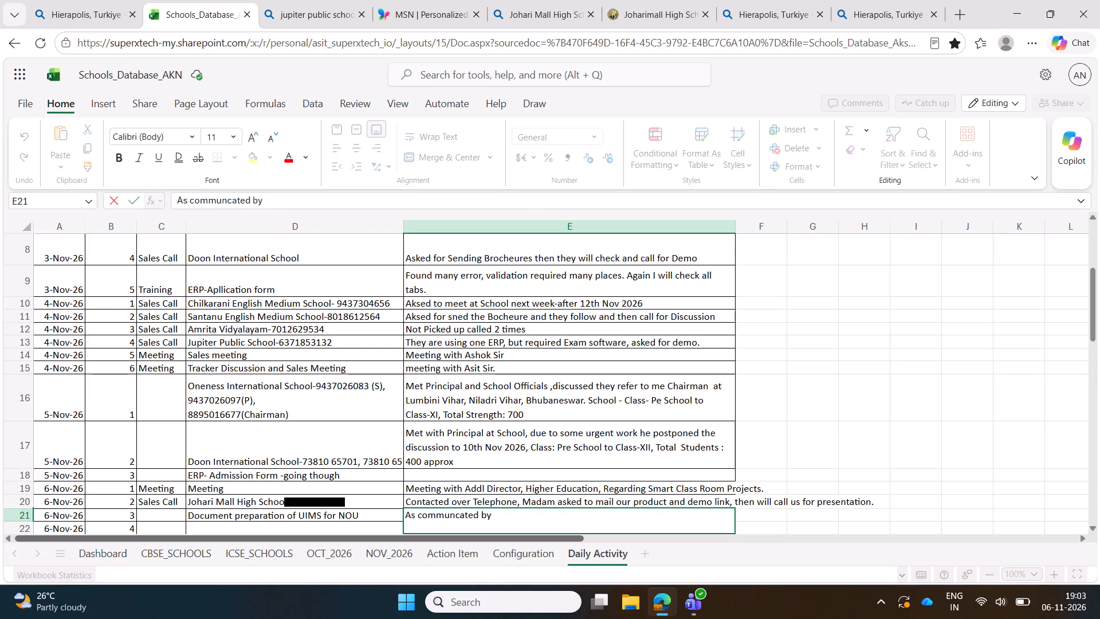
type("contact persons")
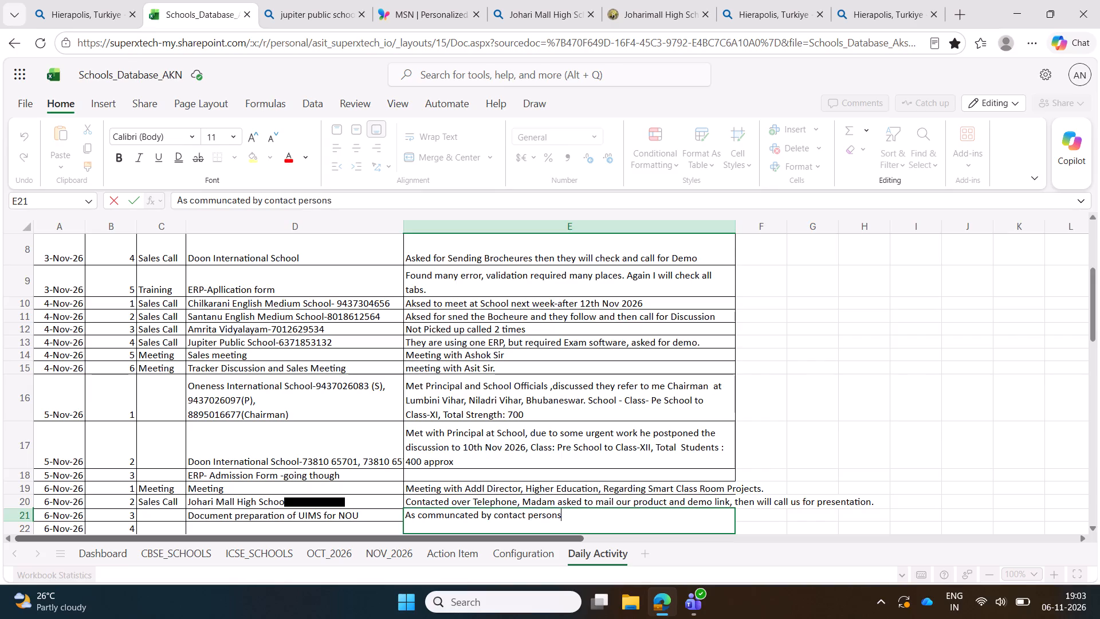
key("space")
type("of N")
type("OU")
key("period")
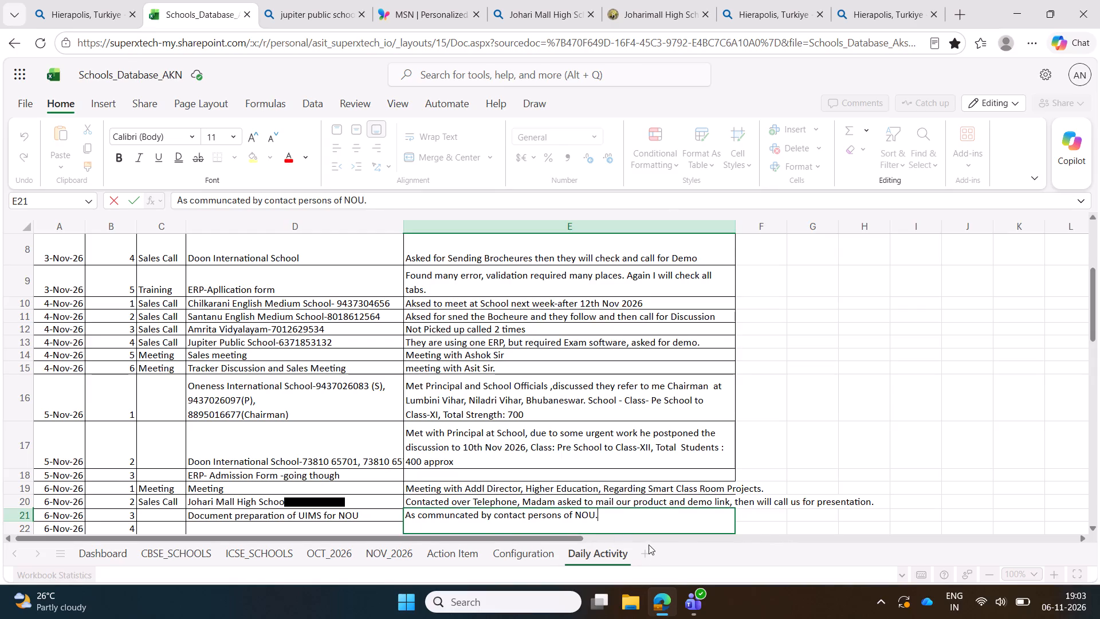
Insert "AI-" before "UIMS" in D21 so the description reads "Document preparation of AI-UIMS for NOU".
left_click(367, 520)
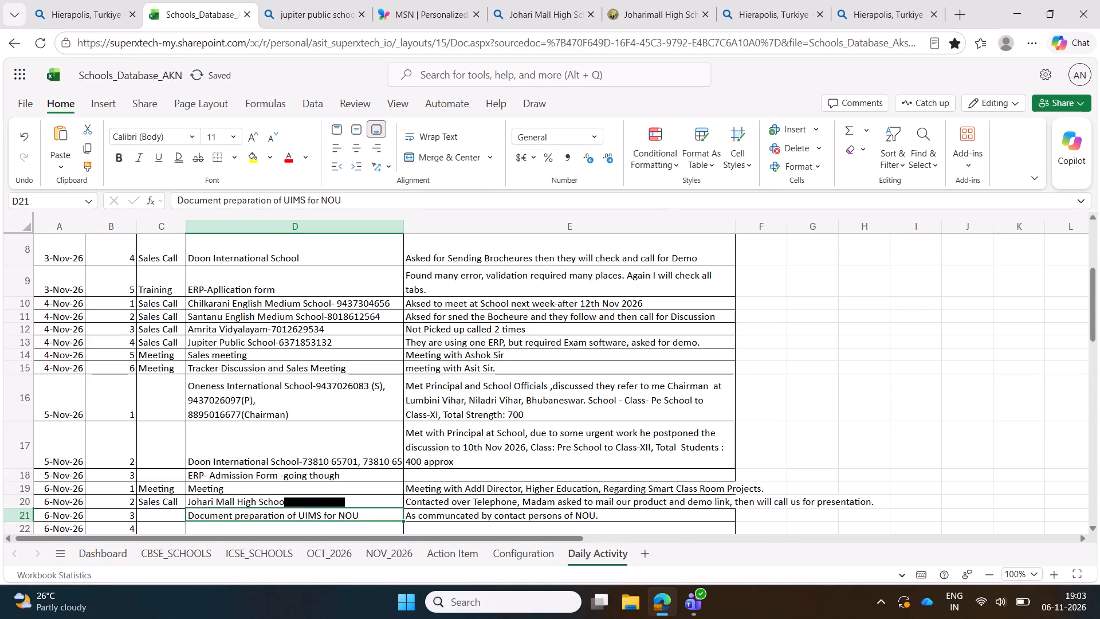
double_click(299, 512)
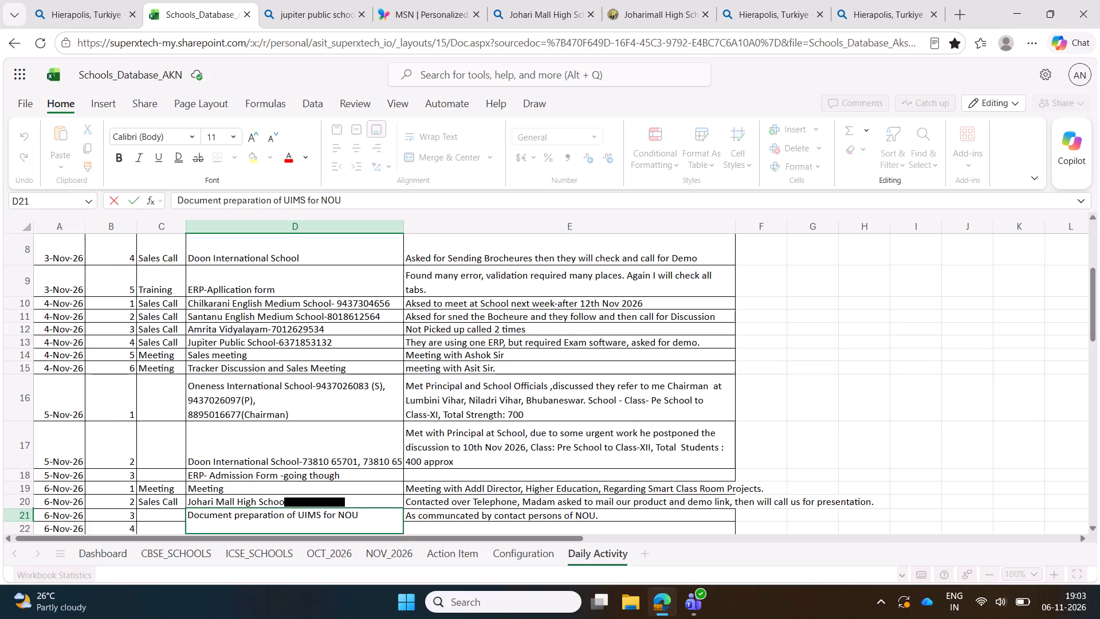
left_click(299, 512)
type("AI-")
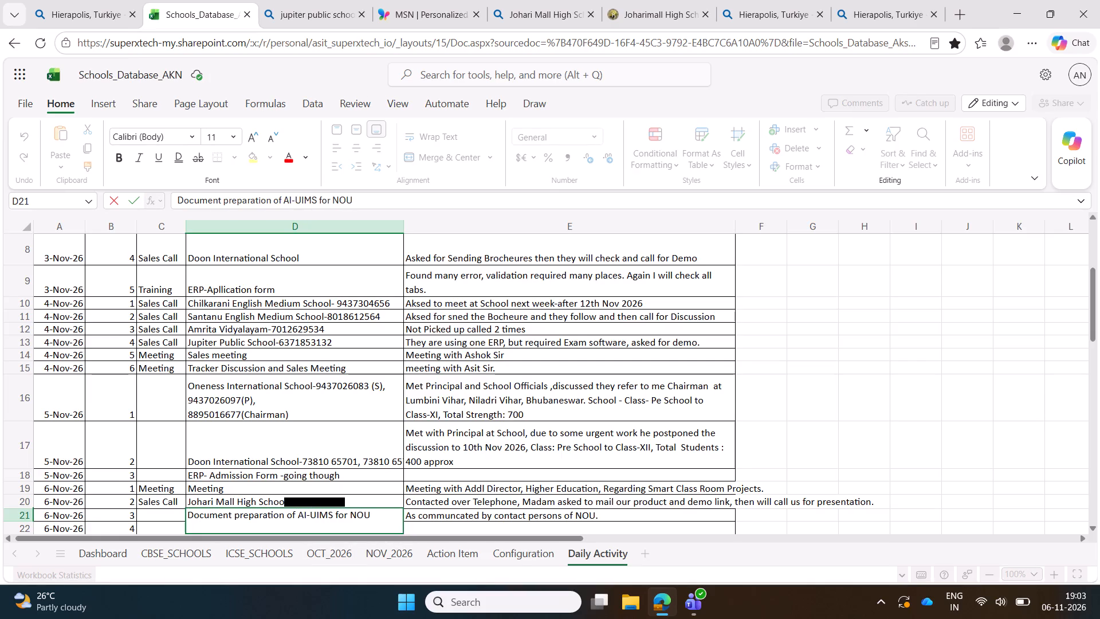
left_click(423, 524)
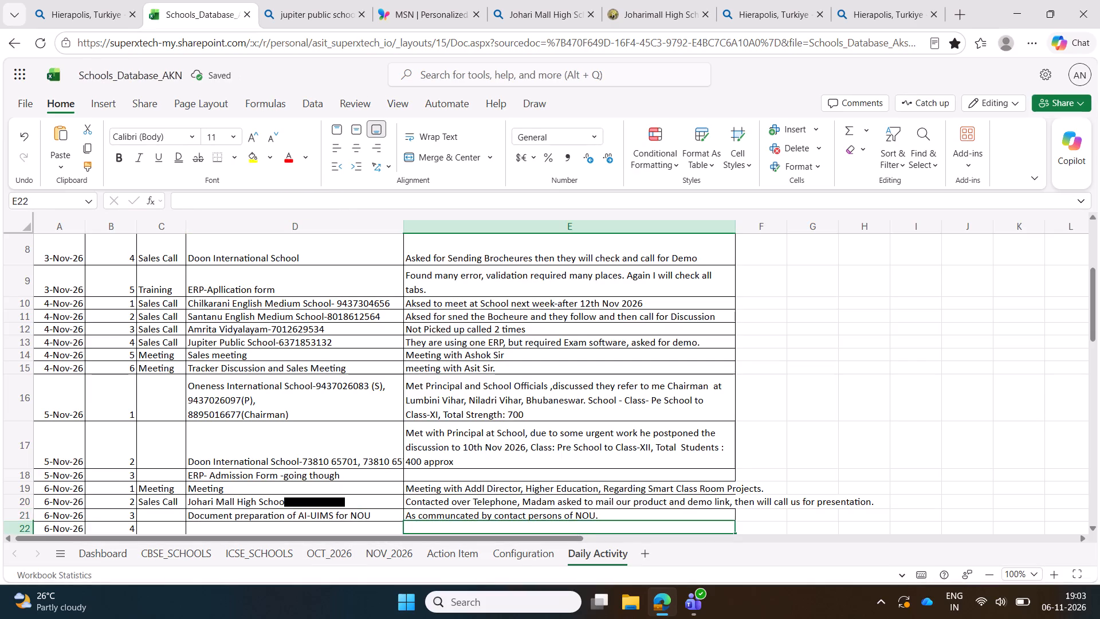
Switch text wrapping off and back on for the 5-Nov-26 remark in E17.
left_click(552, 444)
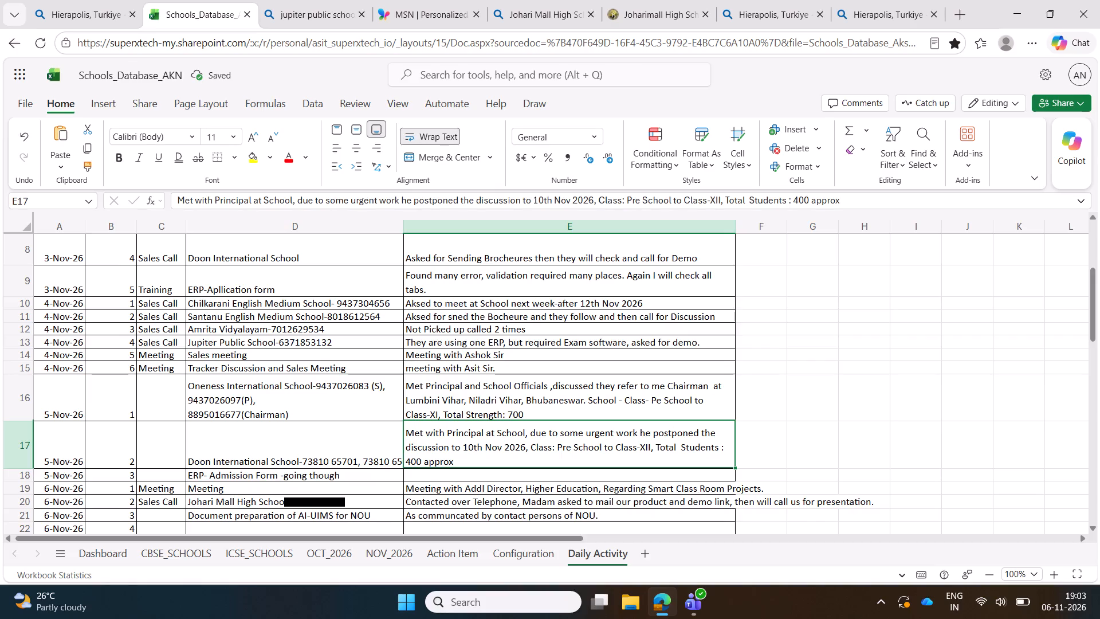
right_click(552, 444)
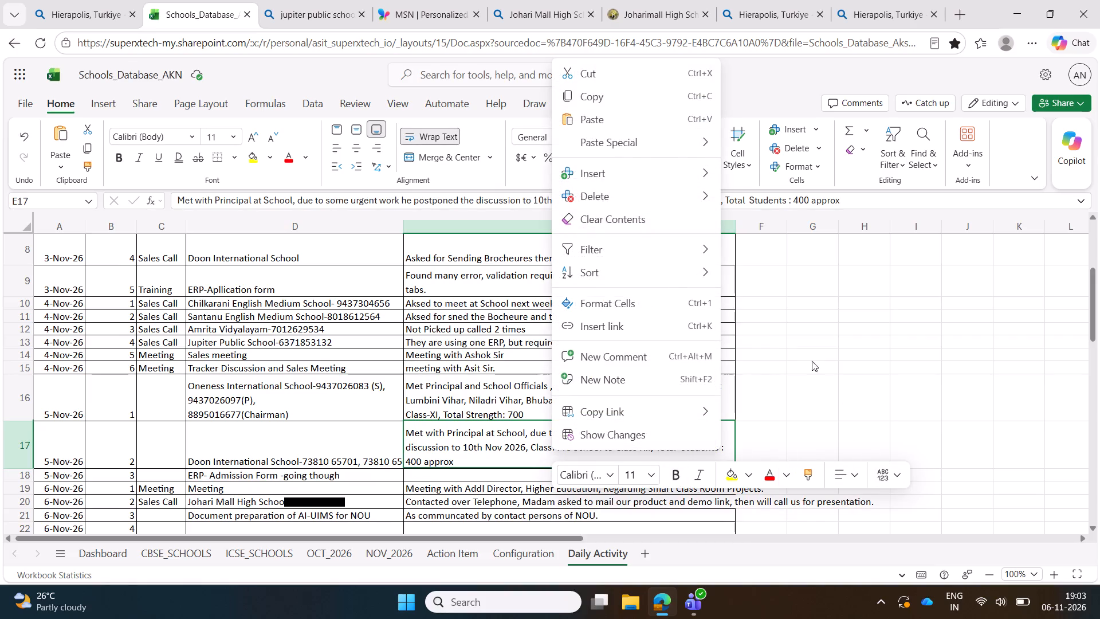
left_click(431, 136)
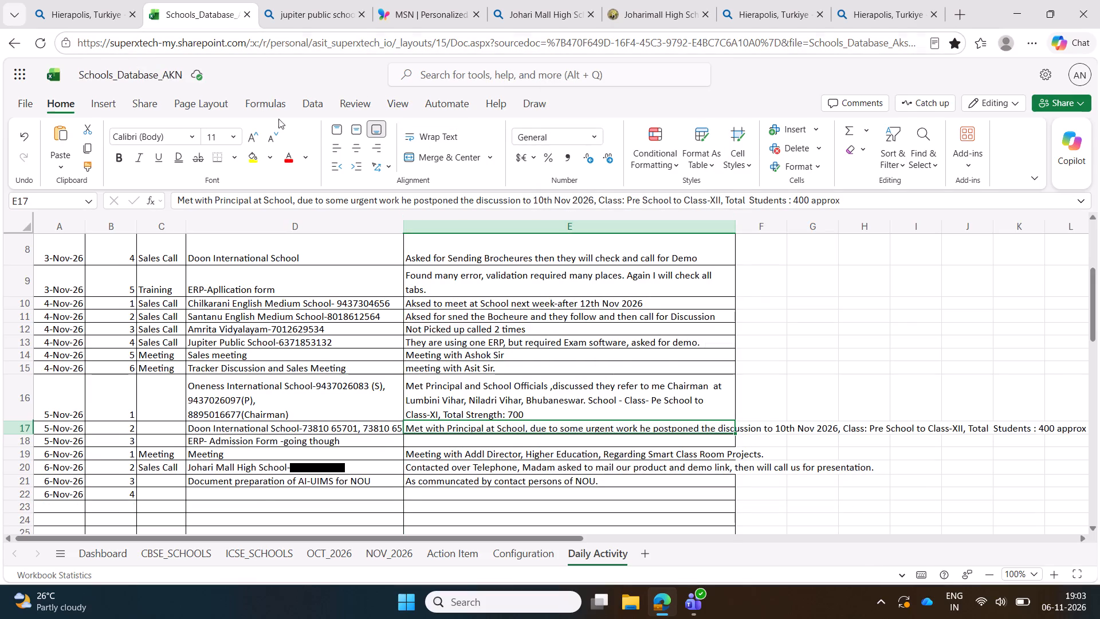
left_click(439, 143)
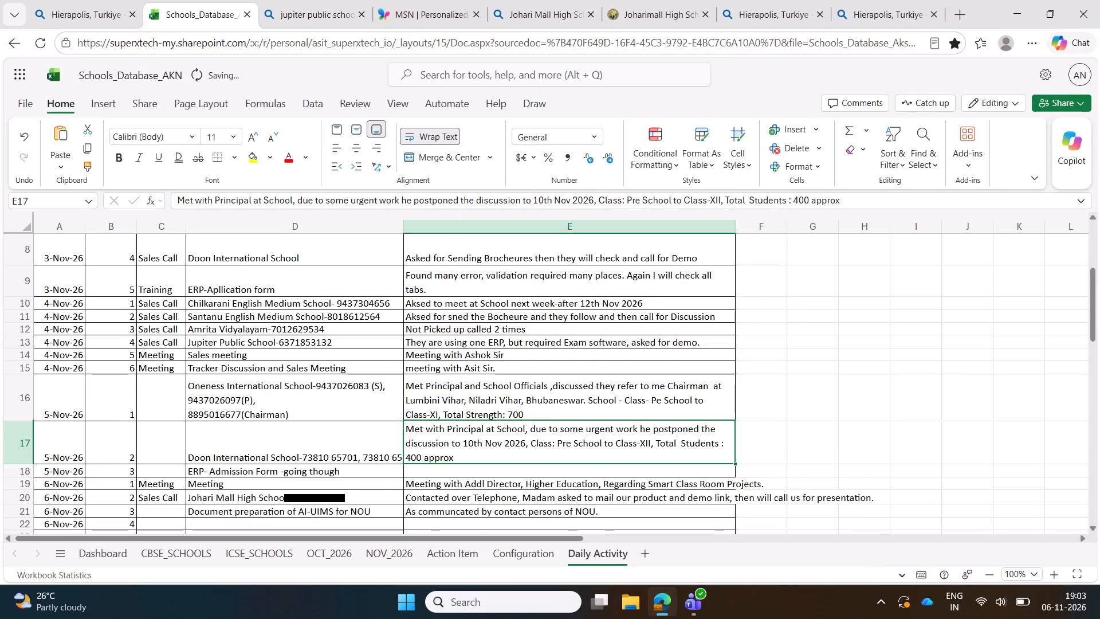
Apply Wrap Text to the 6-Nov-26 meeting and sales call remarks in E19 and E20.
left_click(443, 483)
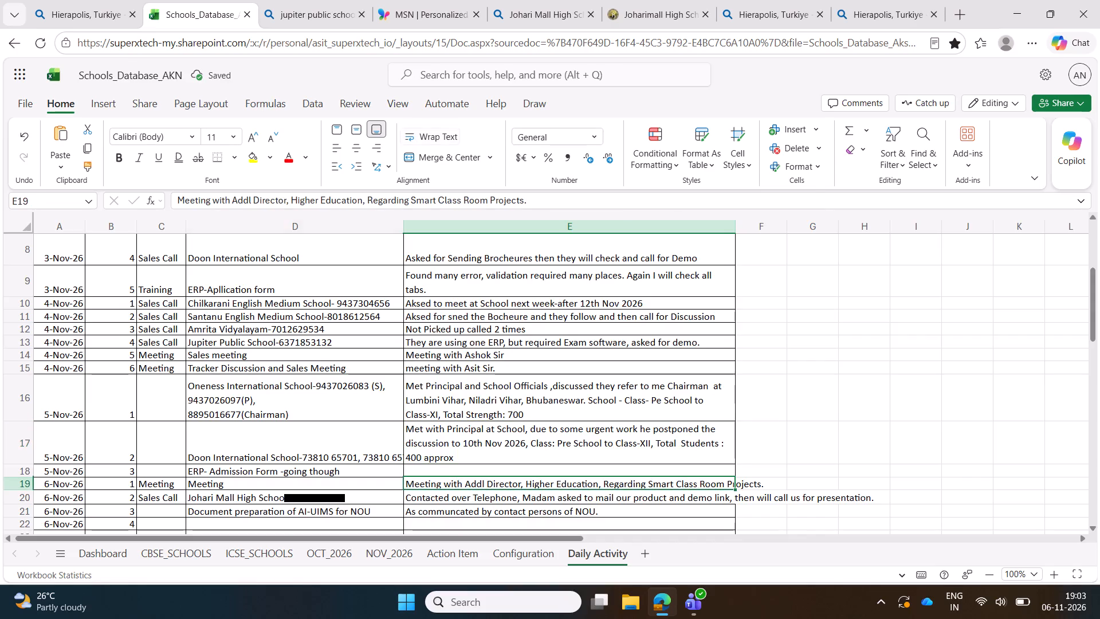
left_click(415, 136)
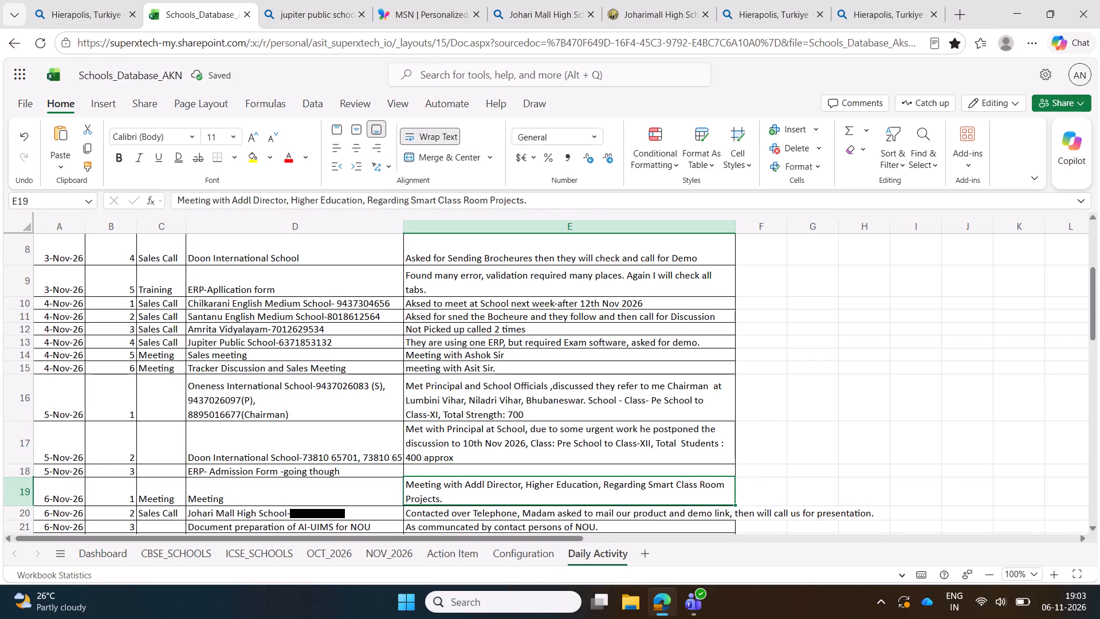
left_click(430, 518)
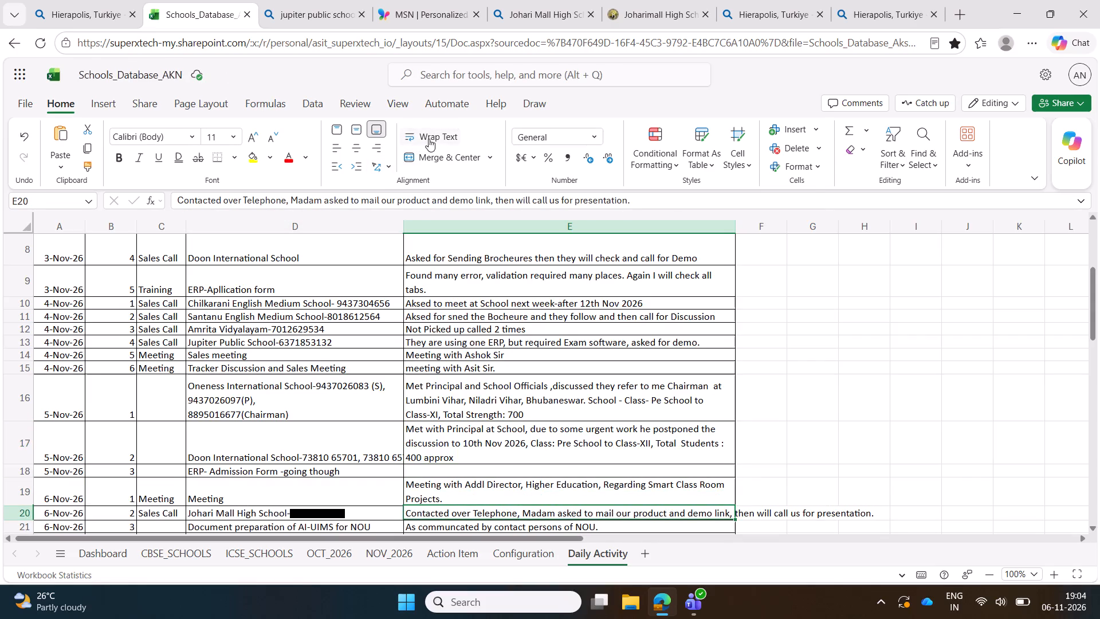
left_click(429, 139)
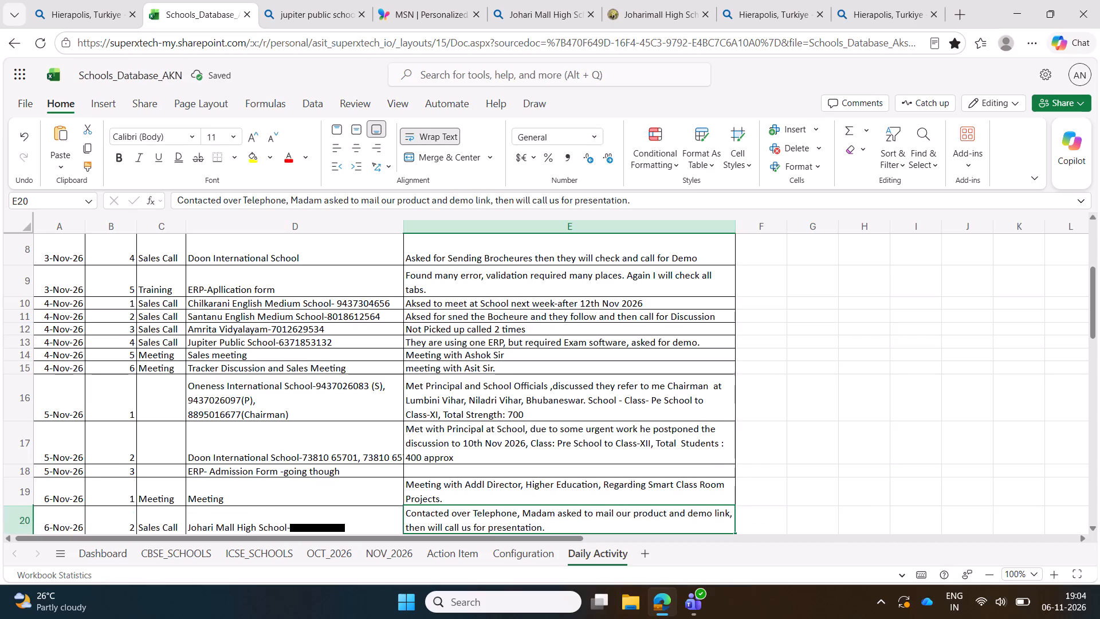
Clear the date and serial number of the unused fourth 6-Nov-26 entry in A22:C22.
left_click_drag(1094, 322, 1097, 365)
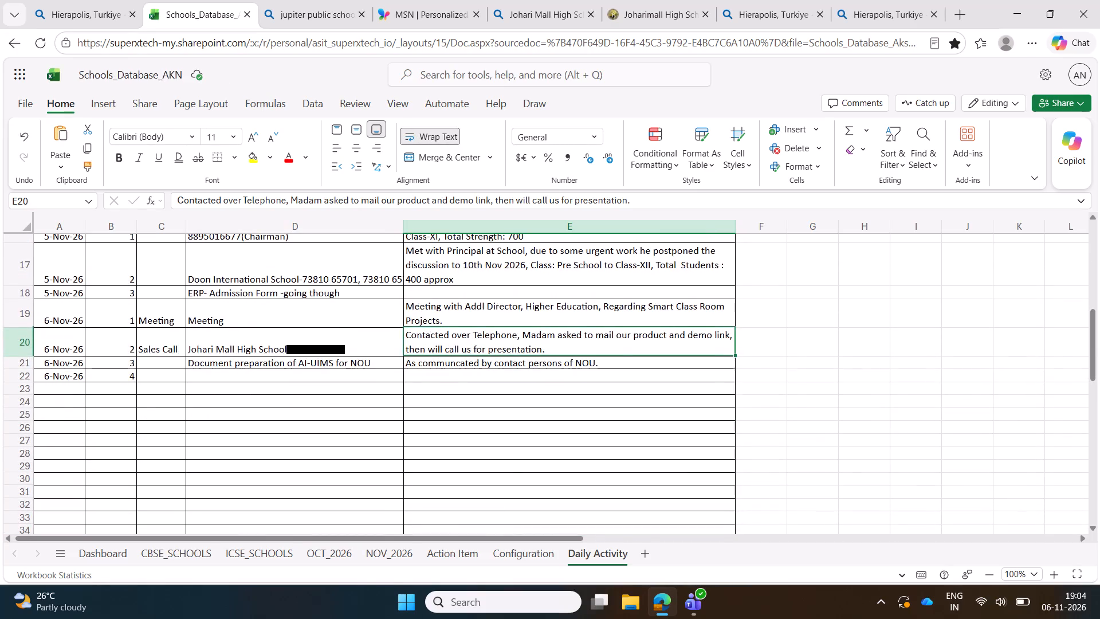
left_click(547, 420)
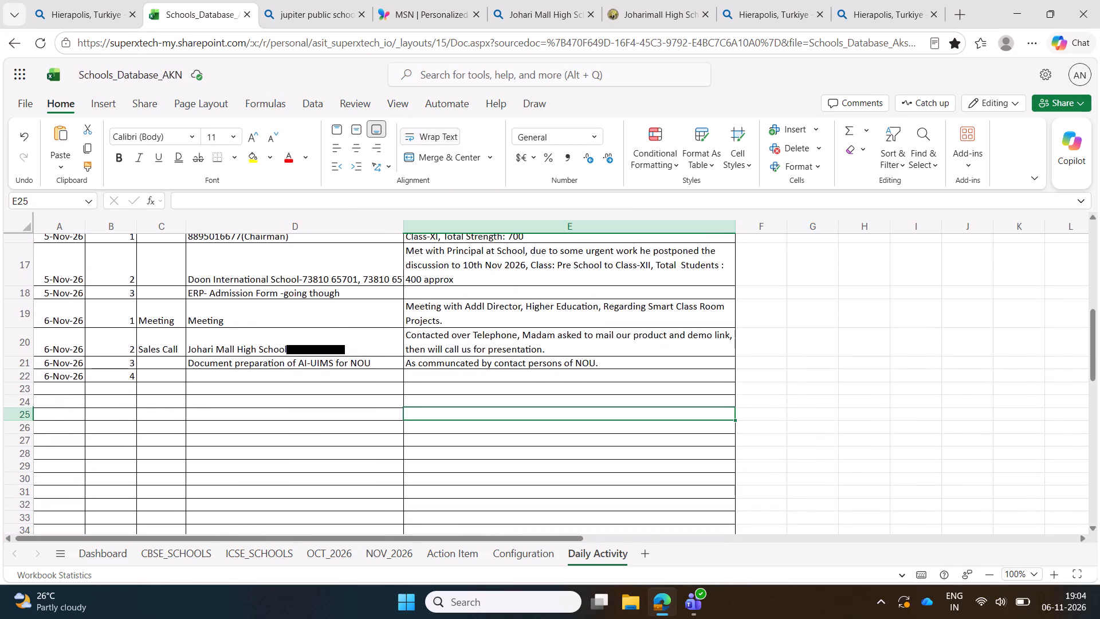
left_click(174, 363)
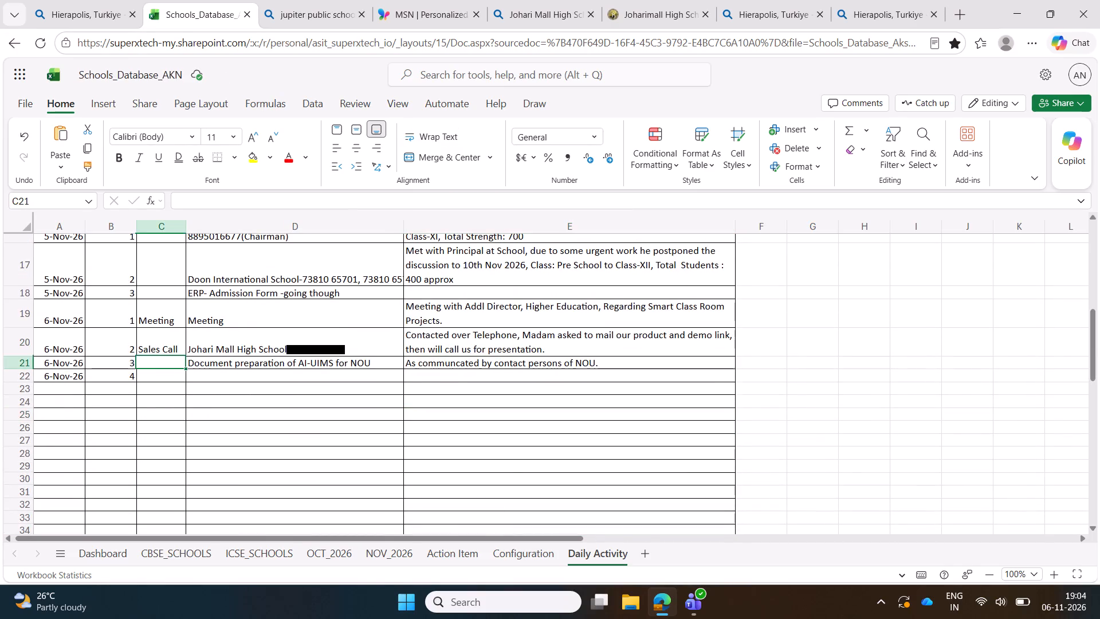
left_click_drag(36, 377, 140, 379)
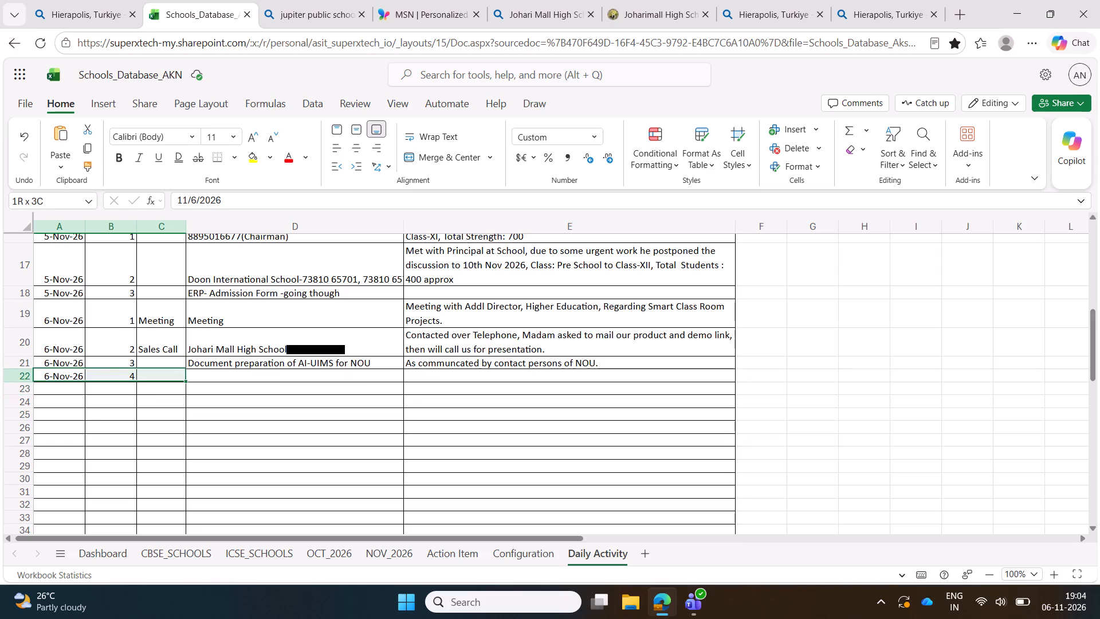
key("Delete")
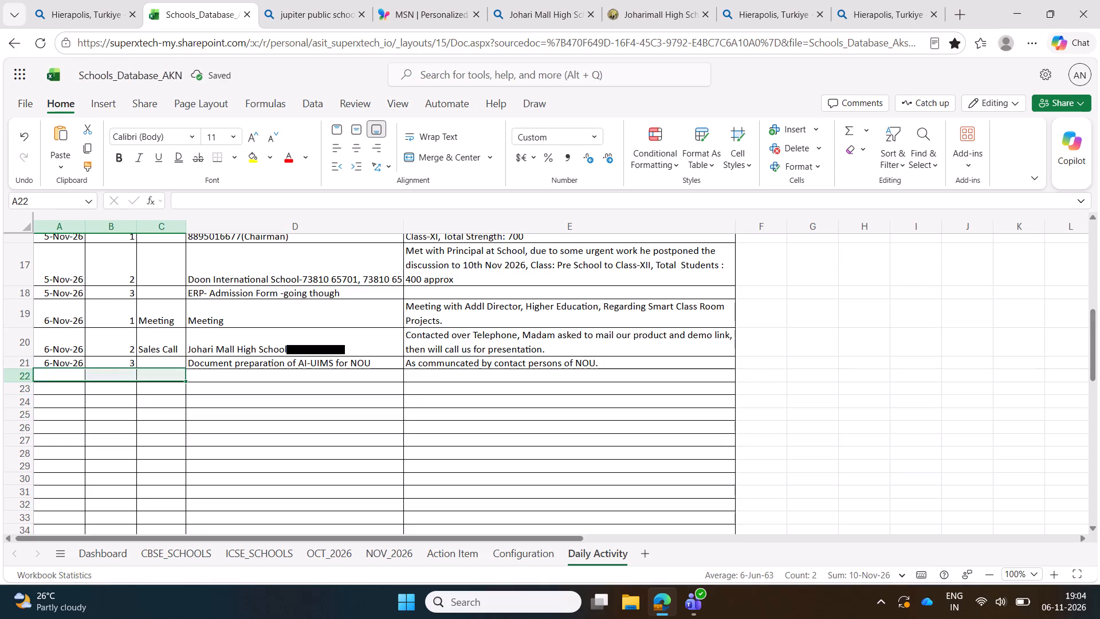
left_click(378, 481)
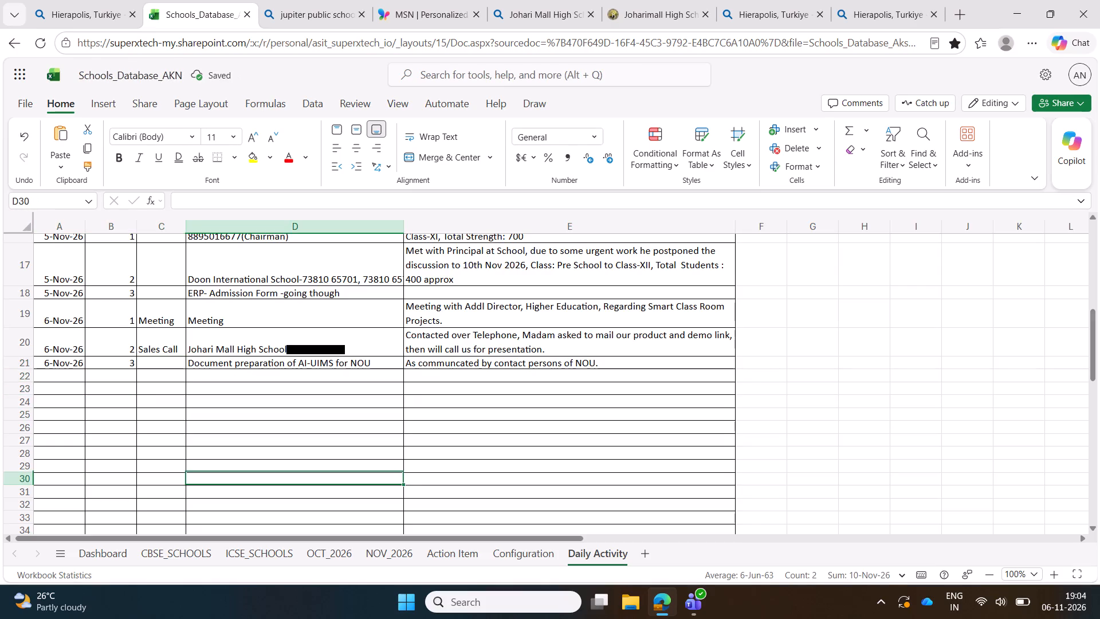
Copy the three completed 6-Nov-26 entries, range A19:E21.
left_click_drag(58, 319, 307, 377)
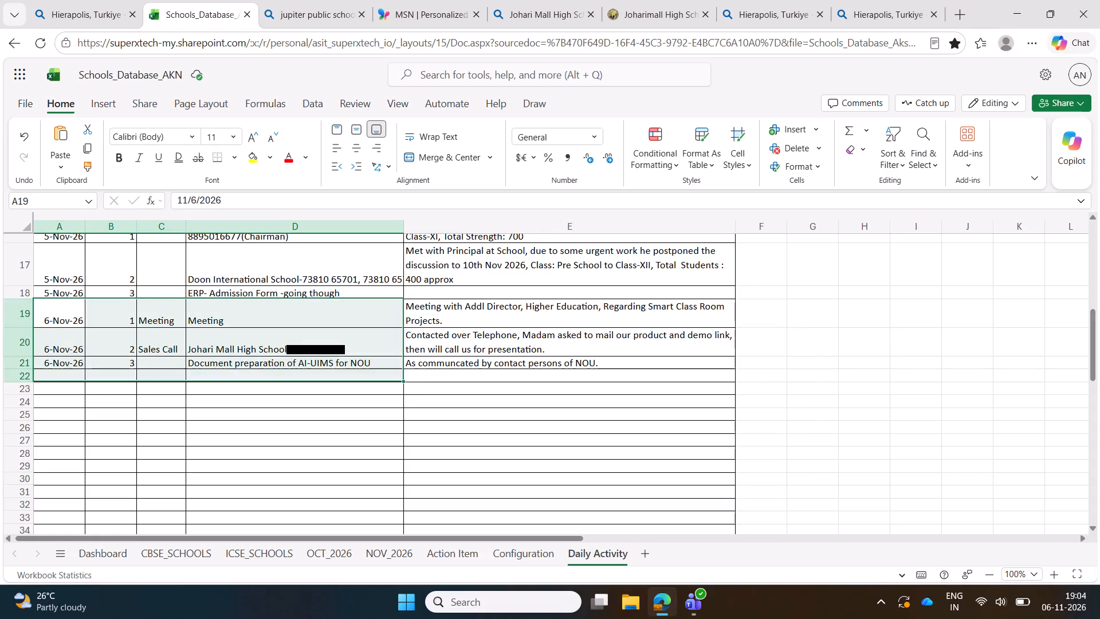
left_click_drag(307, 377, 524, 363)
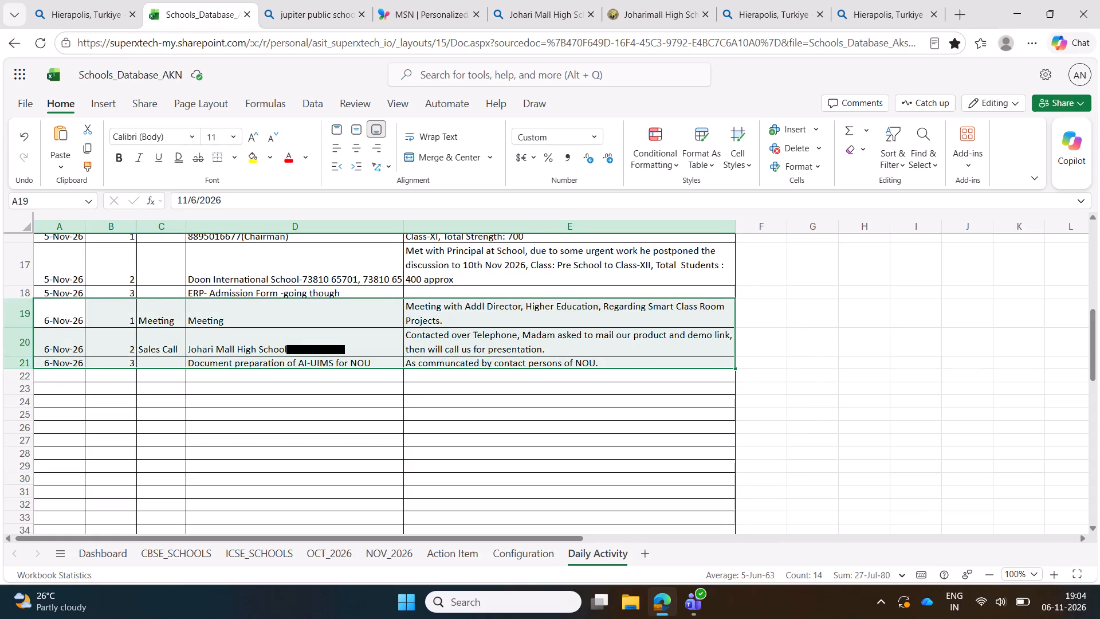
key("ctrl+c")
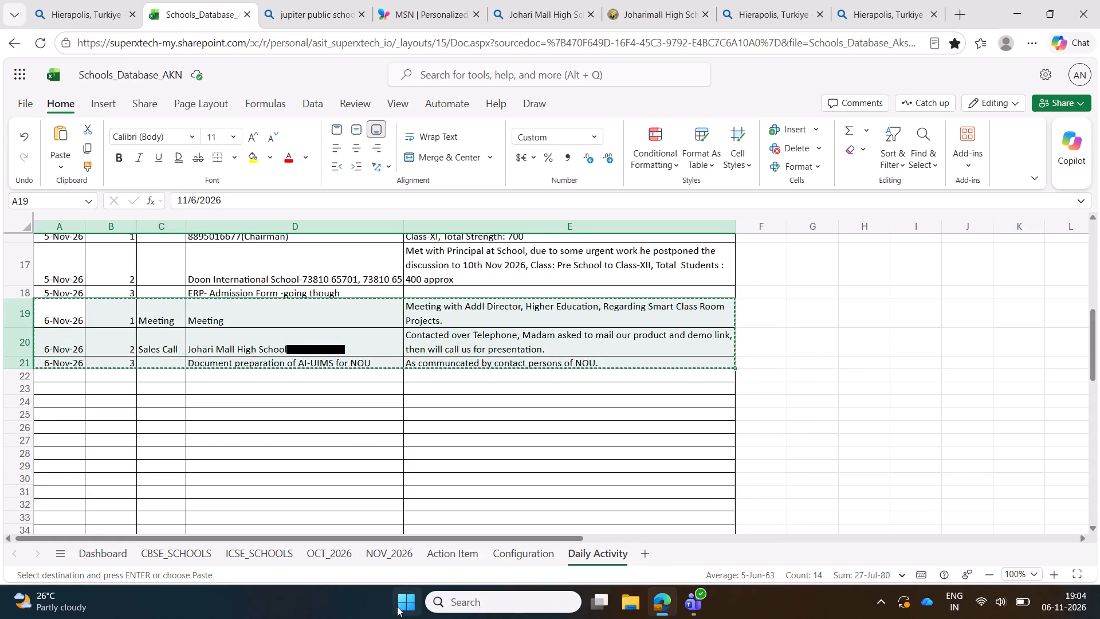
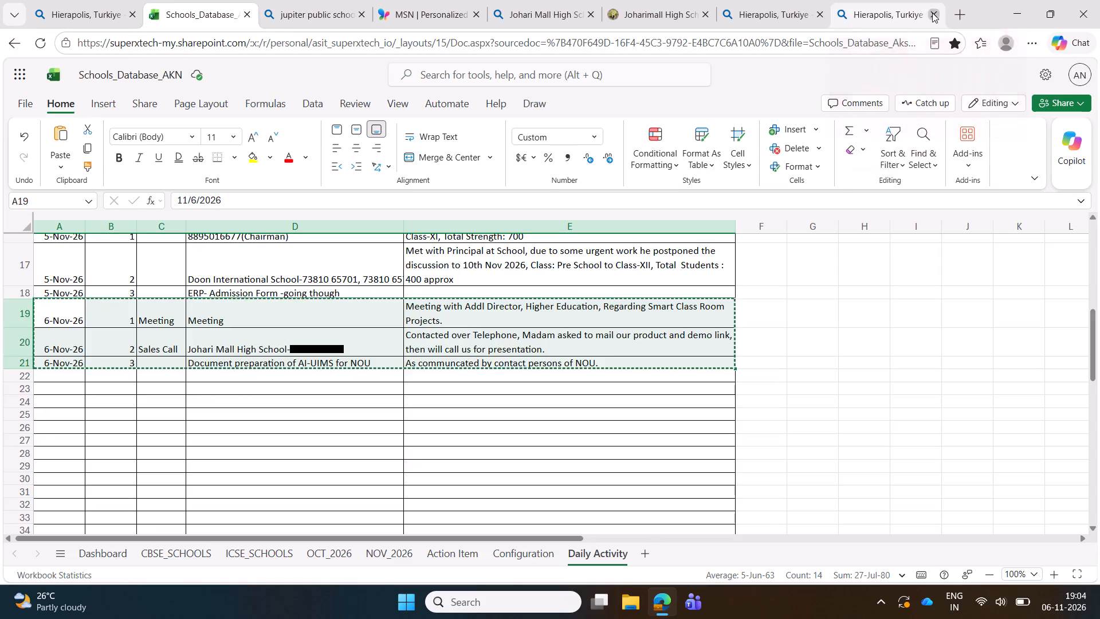
Close the extra Hierapolis, Joharimall High School, Johari Mall High School search and MSN tabs.
left_click(937, 15)
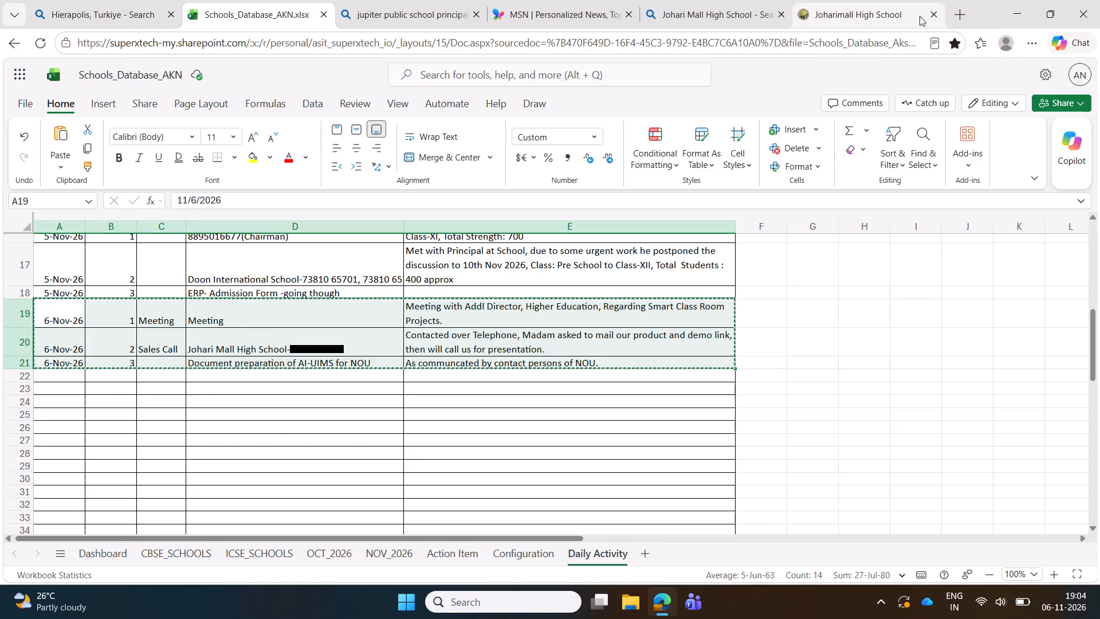
left_click(937, 14)
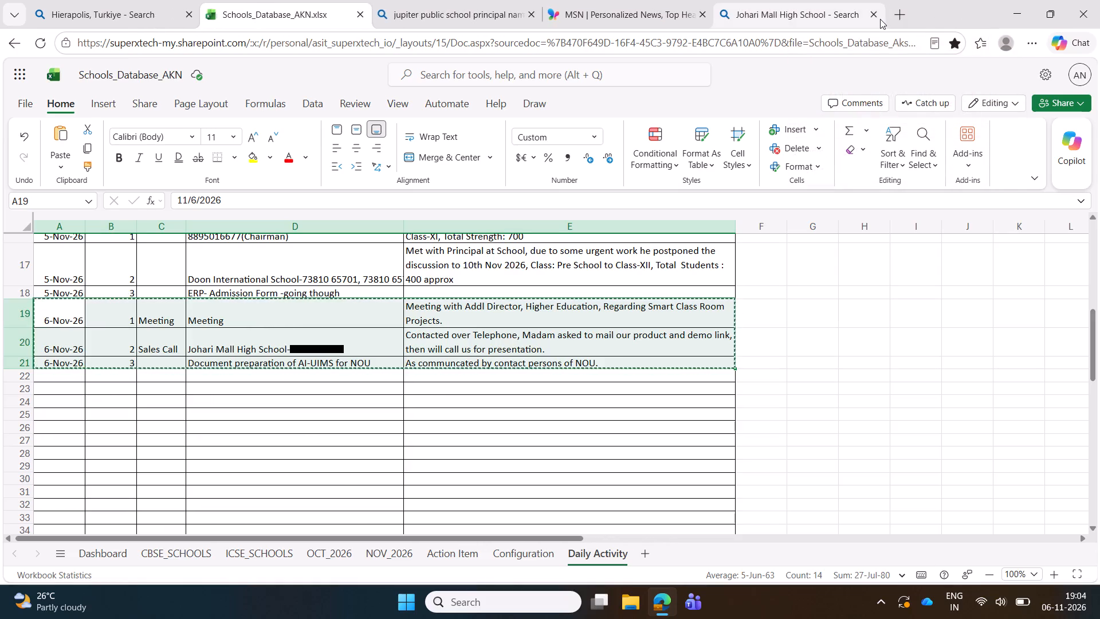
left_click(880, 19)
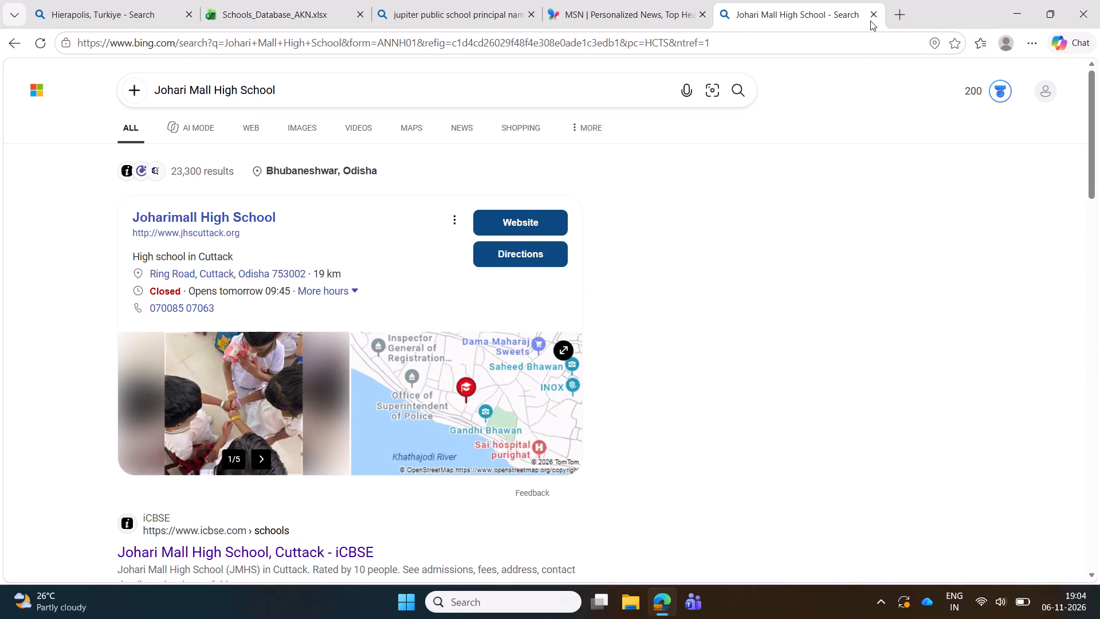
left_click(872, 15)
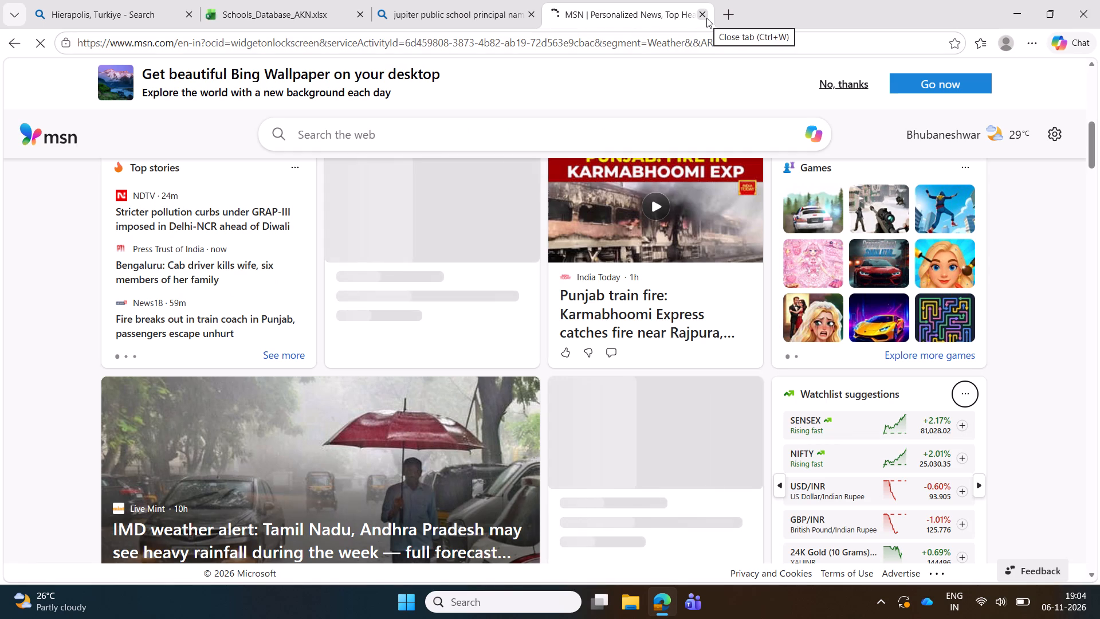
left_click(706, 18)
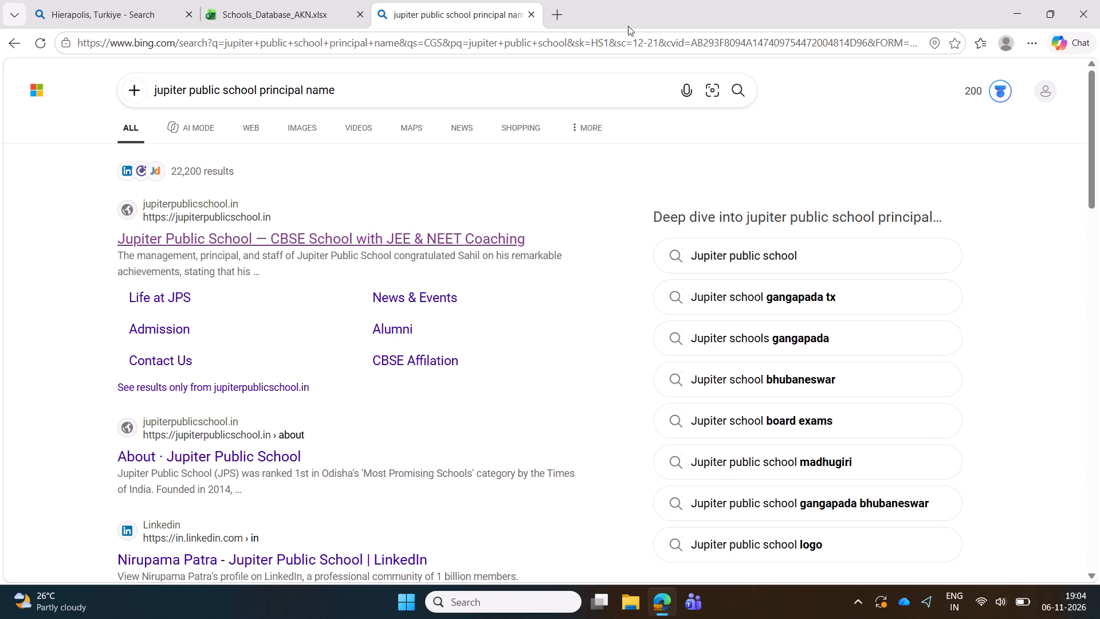
Open a new browser tab and display the saved favorites.
left_click(563, 14)
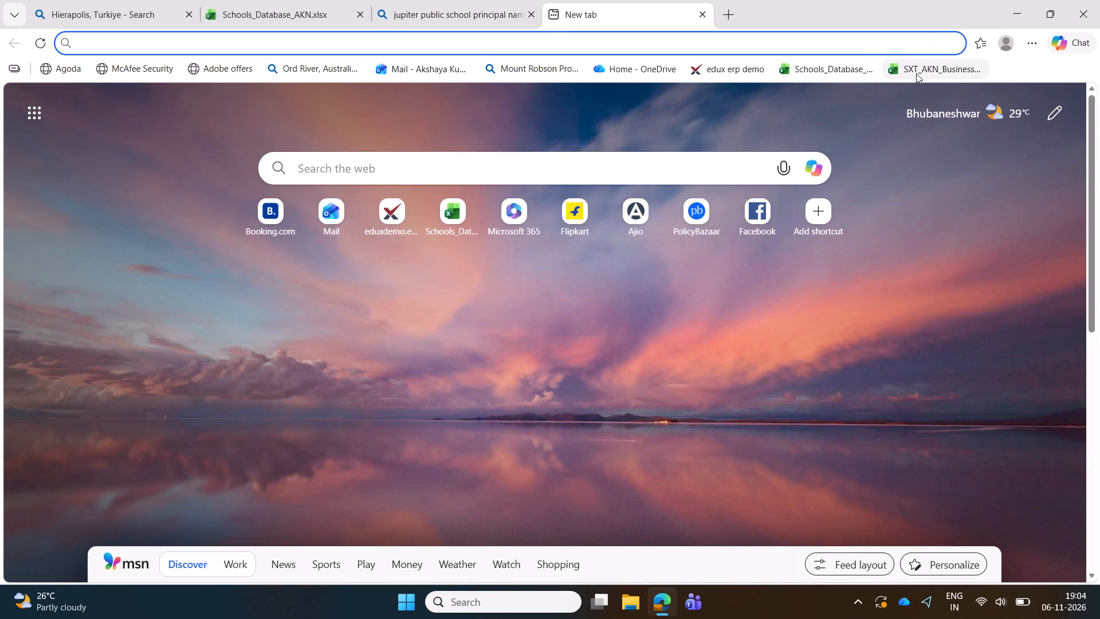
left_click(979, 43)
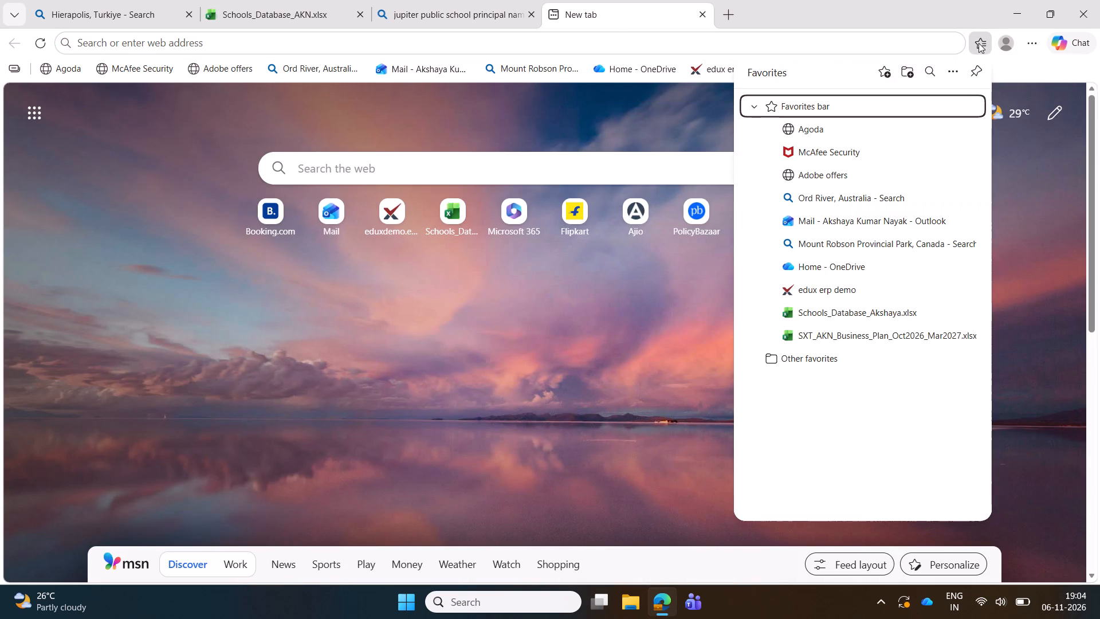